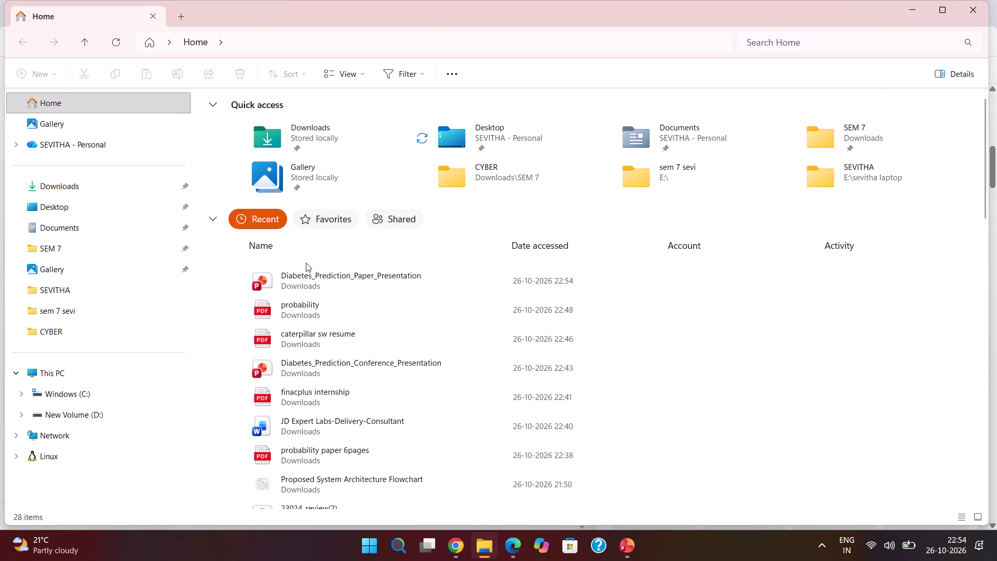
pyautogui.doubleClick(306, 278)
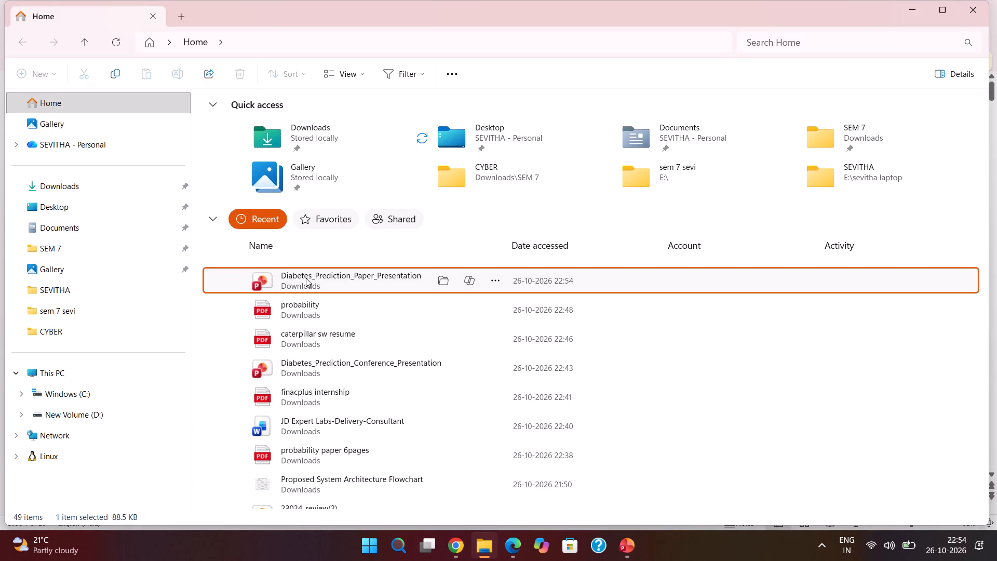
pyautogui.doubleClick(306, 278)
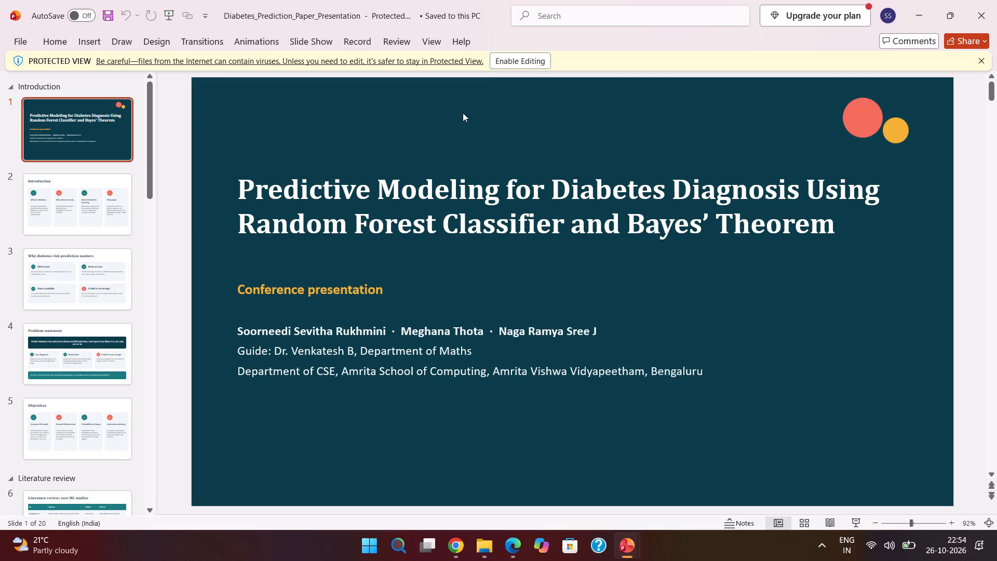
pyautogui.click(517, 59)
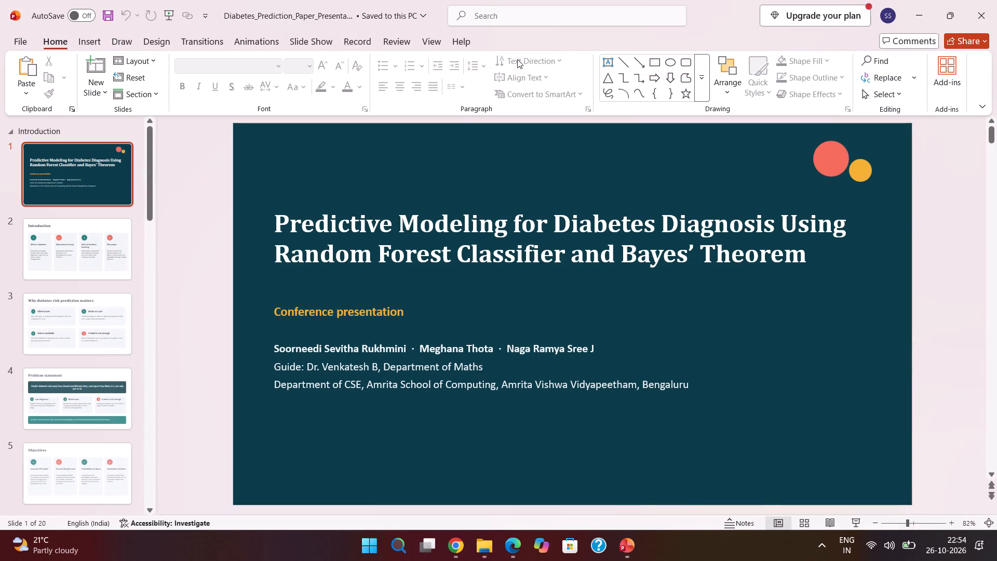
# Move the Problem statement slide to position 2, directly after the title slide and before Introduction.
pyautogui.click(70, 380)
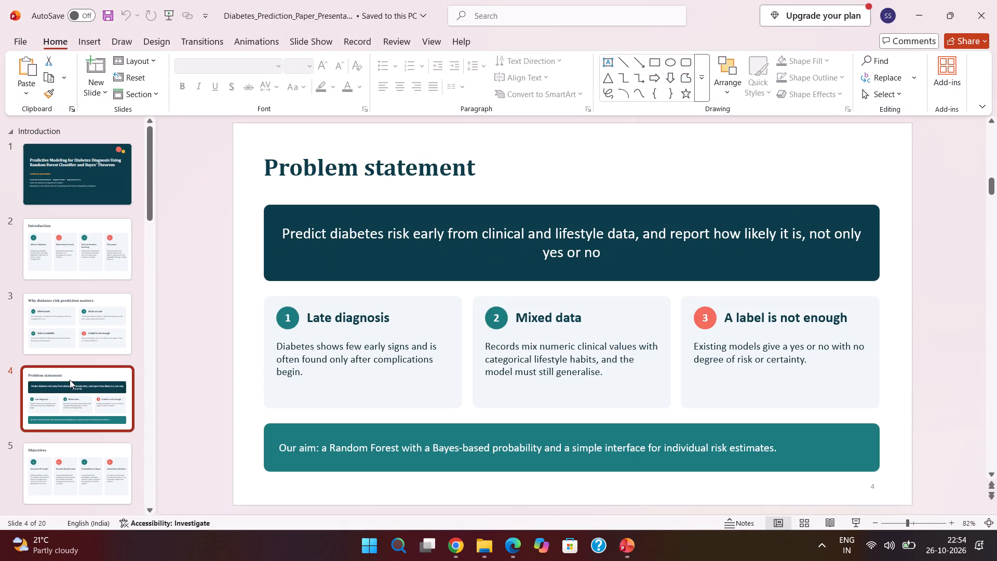
pyautogui.moveTo(70, 380); pyautogui.dragTo(60, 217)
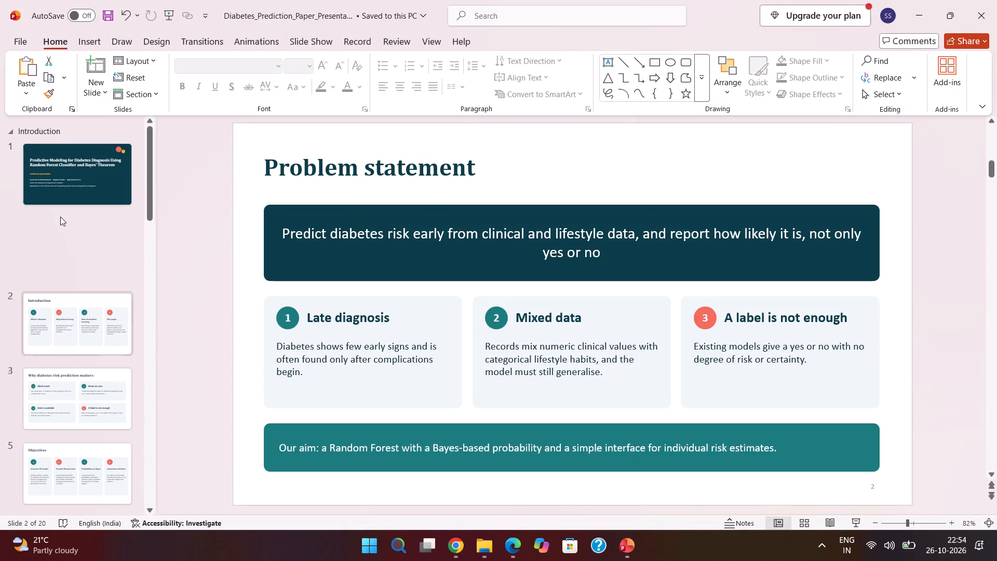
# Review the slides from Introduction and "Why diabetes risk prediction matters" to Objectives, and look over the literature review thumbnails.
pyautogui.click(62, 331)
pyautogui.click(78, 389)
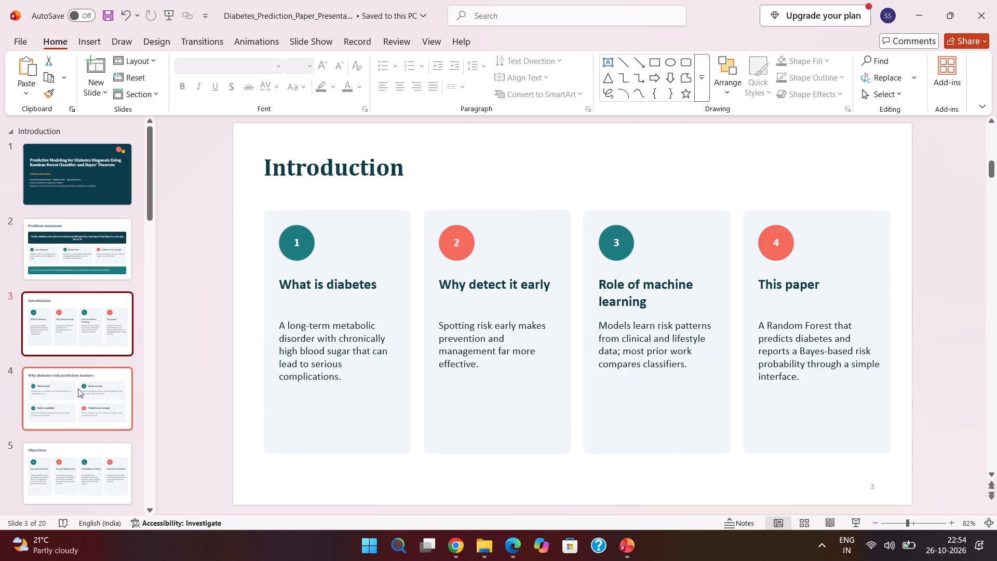
pyautogui.scroll(-2, 78, 389)
pyautogui.click(72, 402)
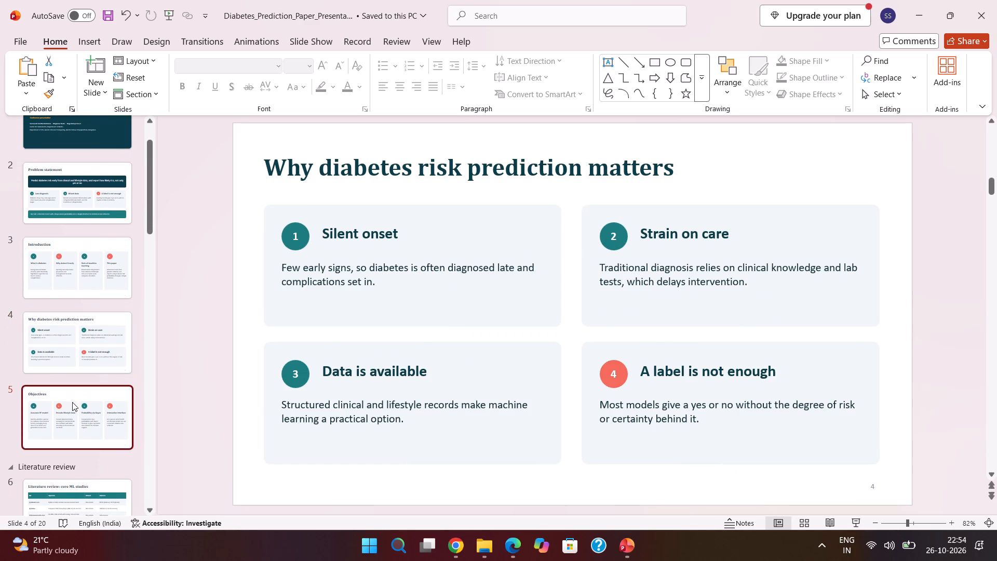
pyautogui.scroll(-2, 72, 402)
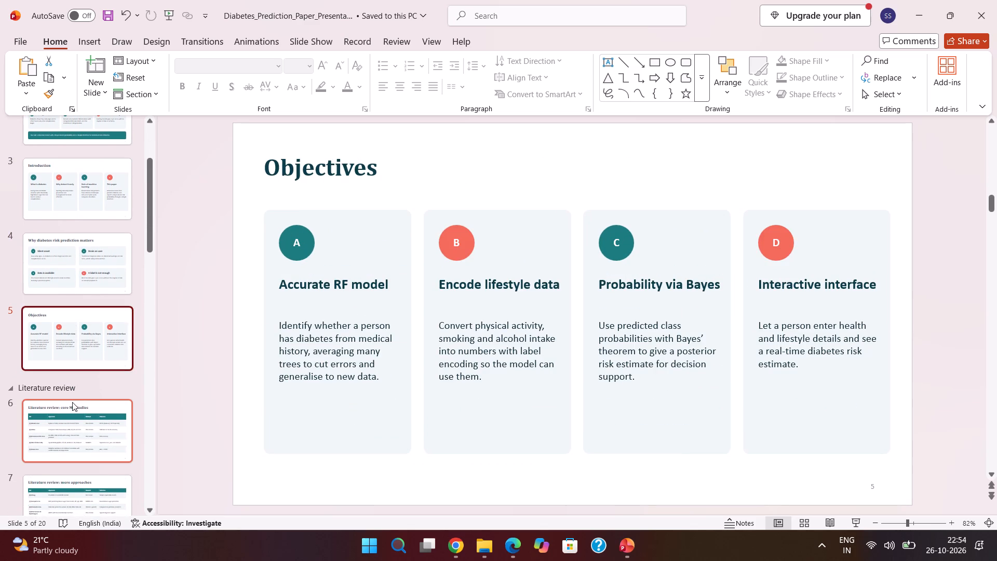
pyautogui.scroll(-6, 72, 402)
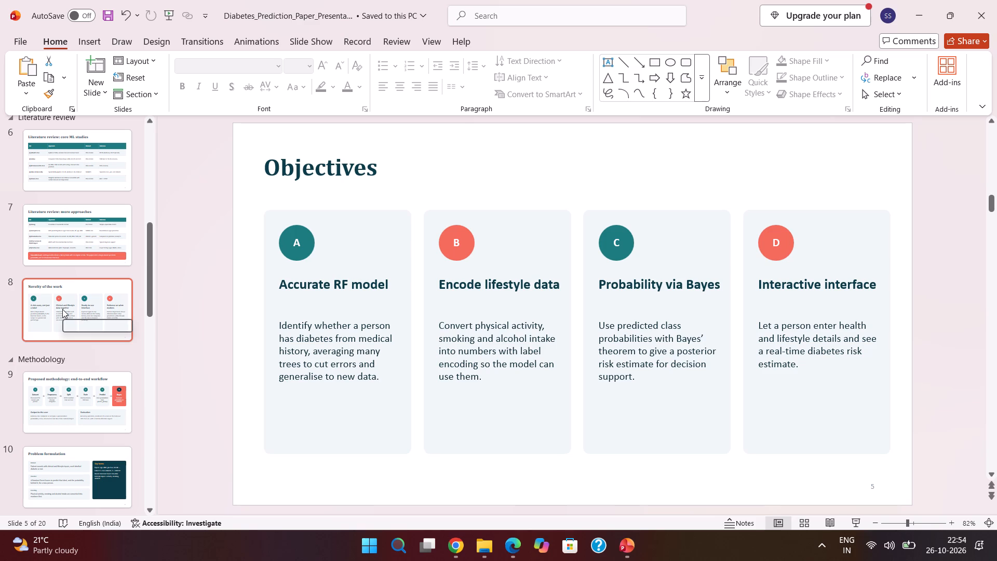
# Review the slides from Novelty of the work through the methodology section to Interactive risk estimation interface.
pyautogui.click(62, 309)
pyautogui.scroll(2, 62, 309)
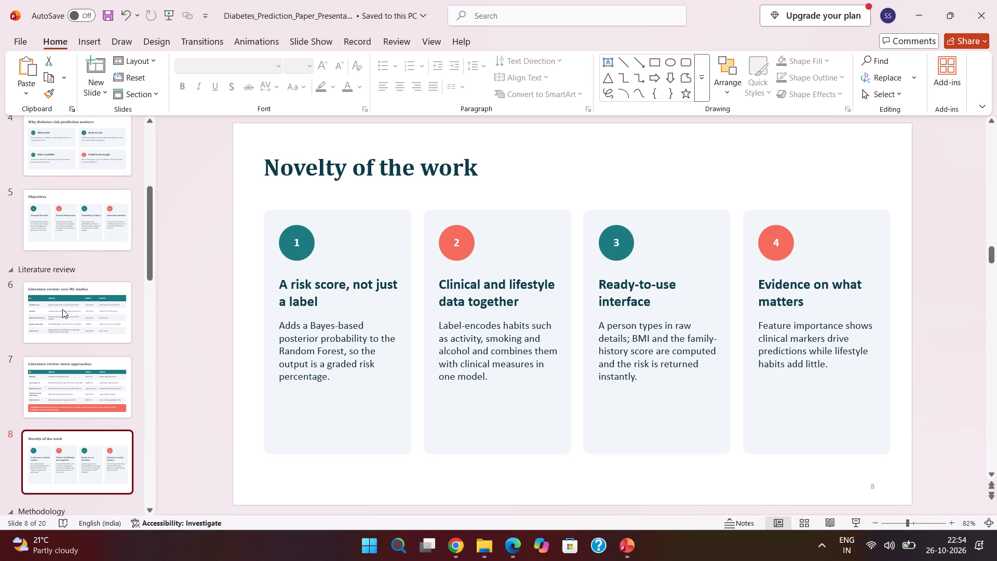
pyautogui.scroll(1, 62, 309)
pyautogui.scroll(-4, 62, 309)
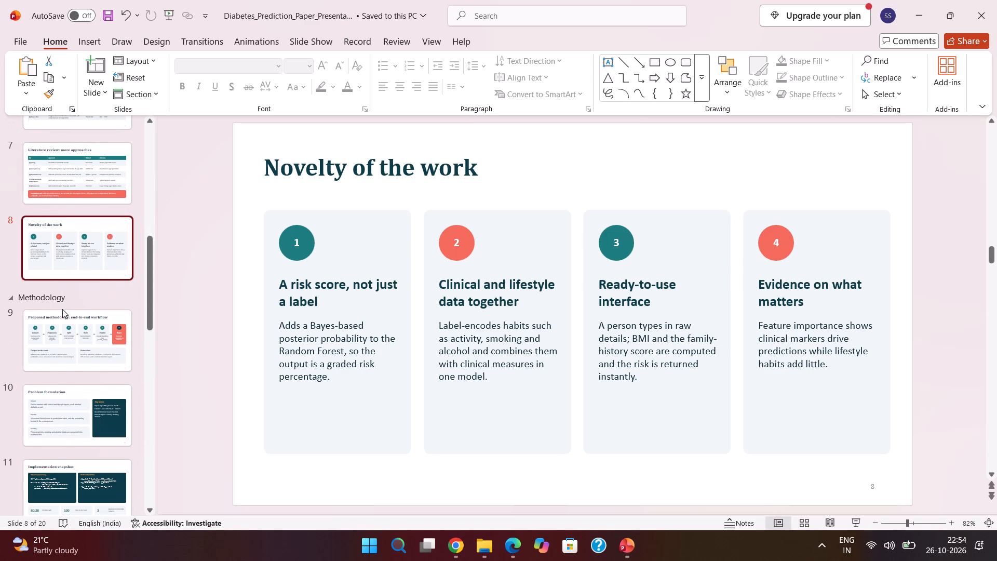
pyautogui.scroll(-2, 62, 309)
pyautogui.click(62, 309)
pyautogui.scroll(-1, 62, 309)
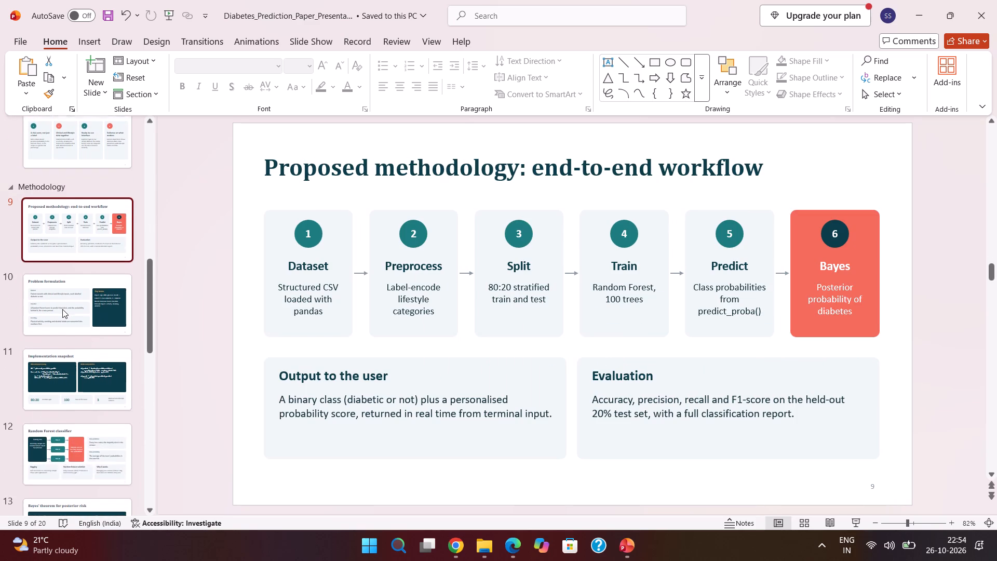
pyautogui.scroll(-1, 62, 309)
pyautogui.click(62, 309)
pyautogui.scroll(-1, 62, 309)
pyautogui.click(62, 309)
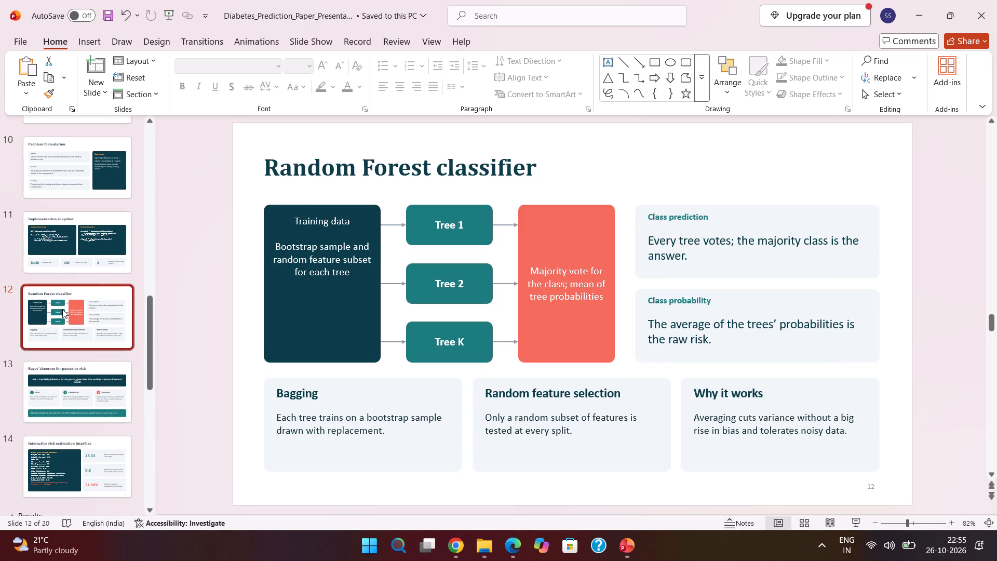
pyautogui.click(54, 244)
pyautogui.click(57, 319)
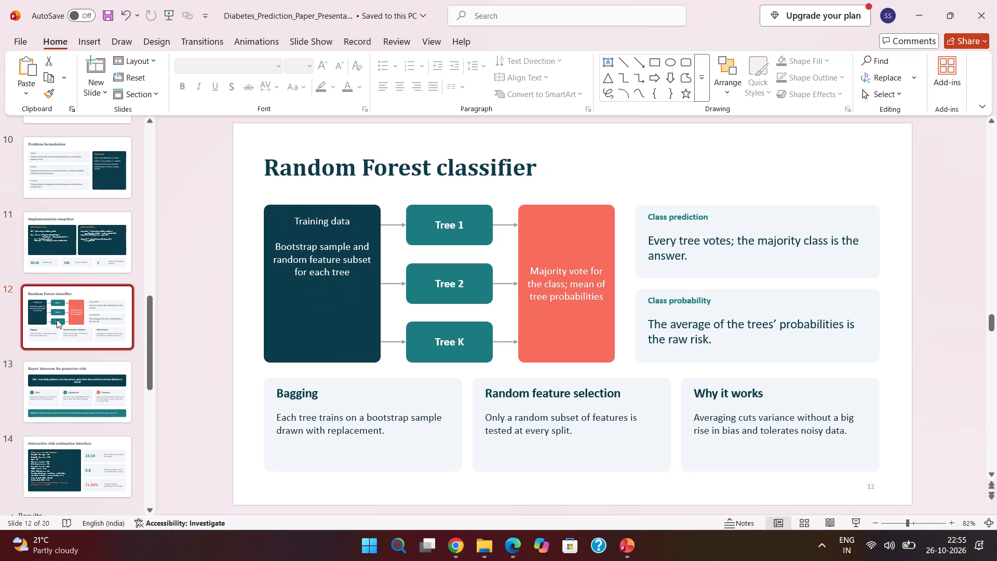
pyautogui.scroll(-1, 57, 319)
pyautogui.click(57, 319)
pyautogui.scroll(-1, 57, 319)
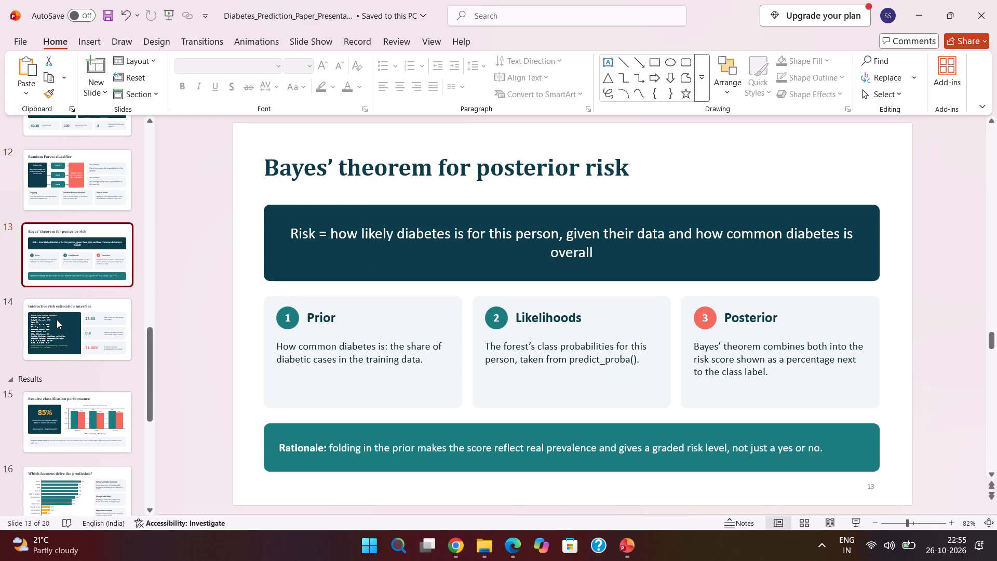
pyautogui.scroll(-1, 57, 319)
pyautogui.click(57, 319)
# On the Problem statement slide, fill the number 3 circle with the darkest shade of the dark navy theme colour.
pyautogui.scroll(12, 57, 319)
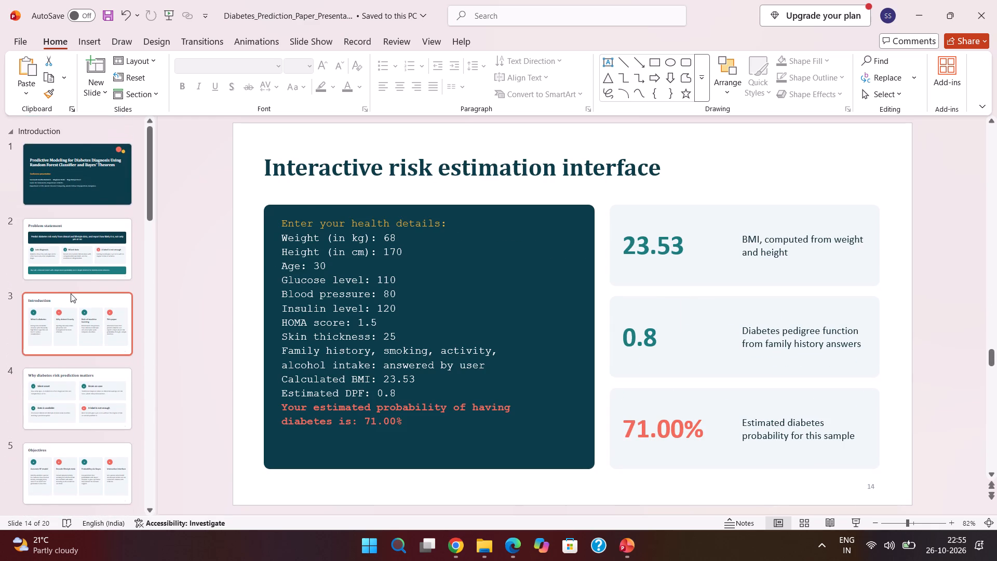
pyautogui.click(97, 259)
pyautogui.click(496, 319)
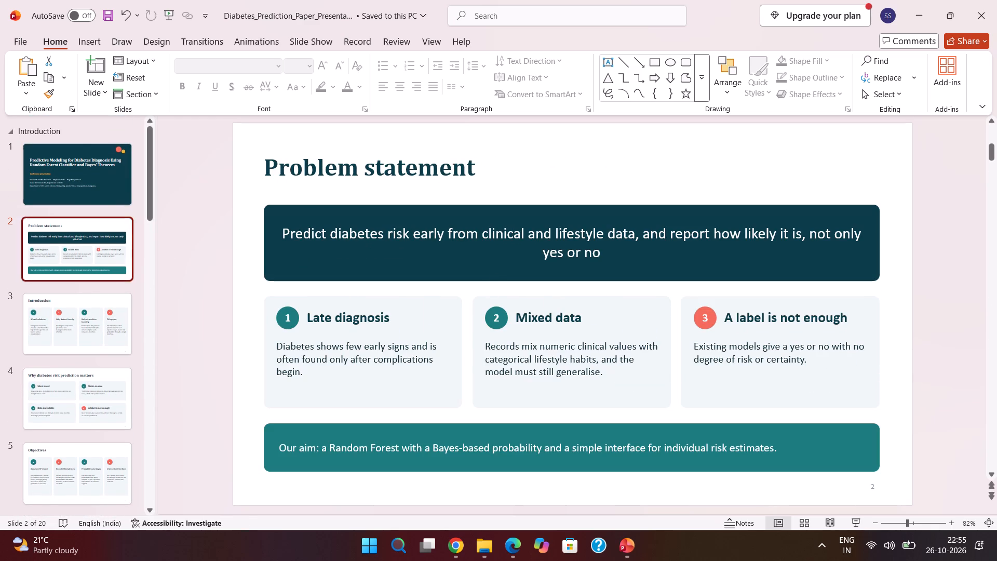
pyautogui.click(496, 319)
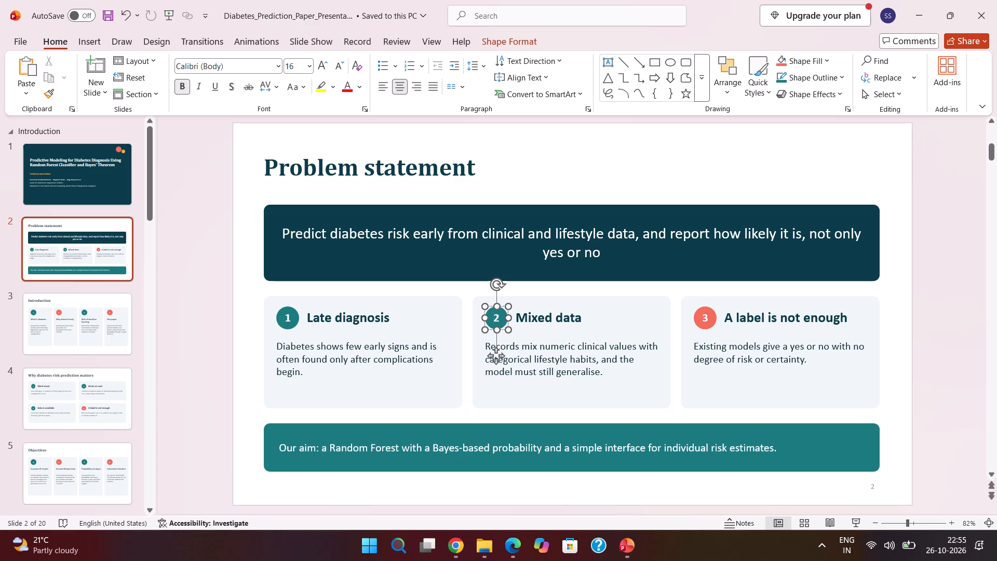
pyautogui.click(709, 320)
pyautogui.rightClick(709, 320)
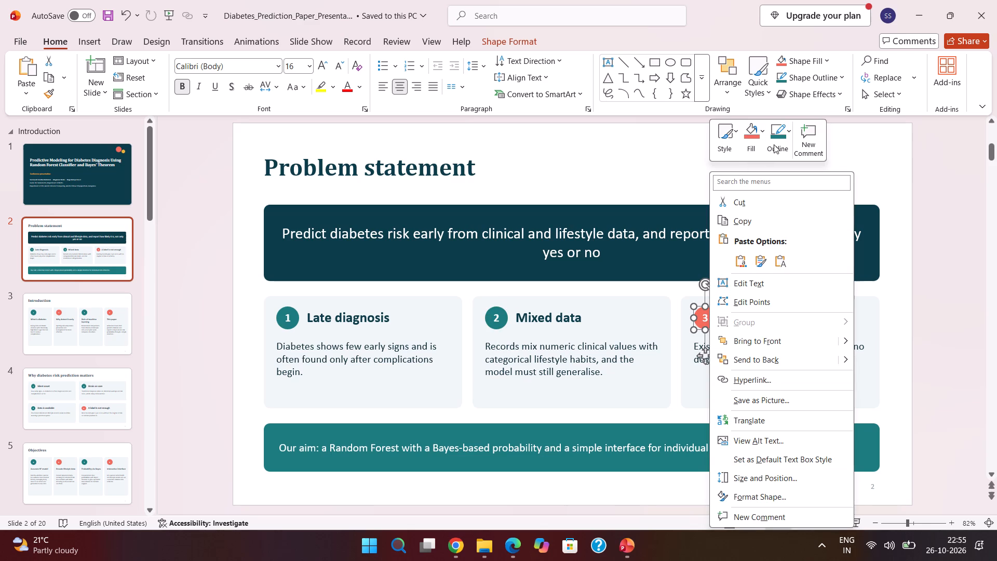
pyautogui.click(753, 148)
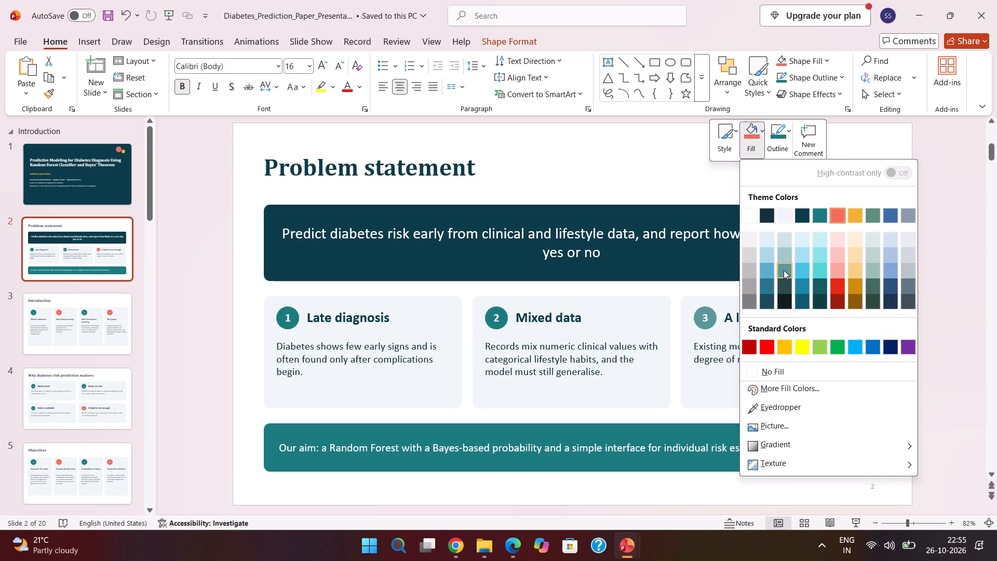
pyautogui.click(769, 303)
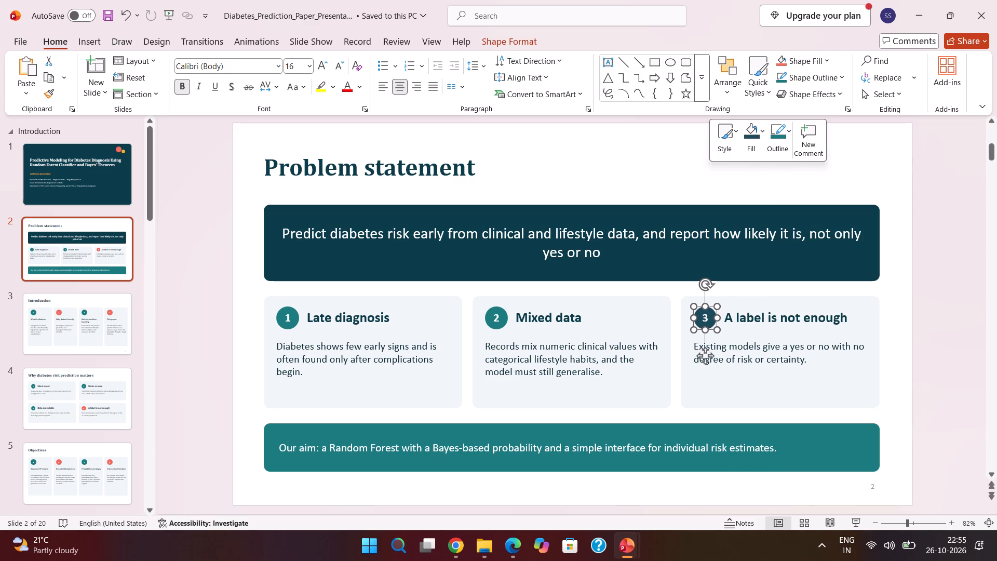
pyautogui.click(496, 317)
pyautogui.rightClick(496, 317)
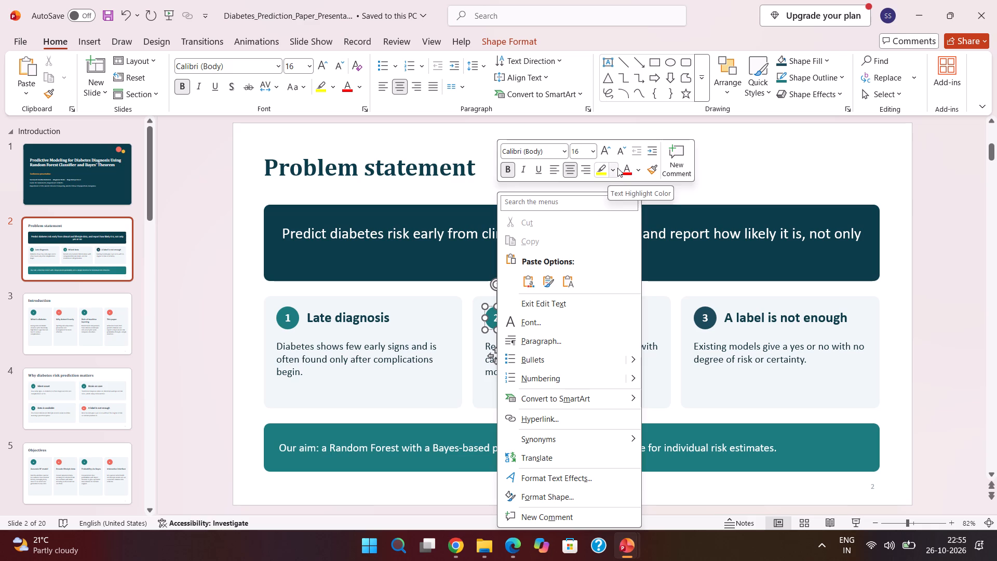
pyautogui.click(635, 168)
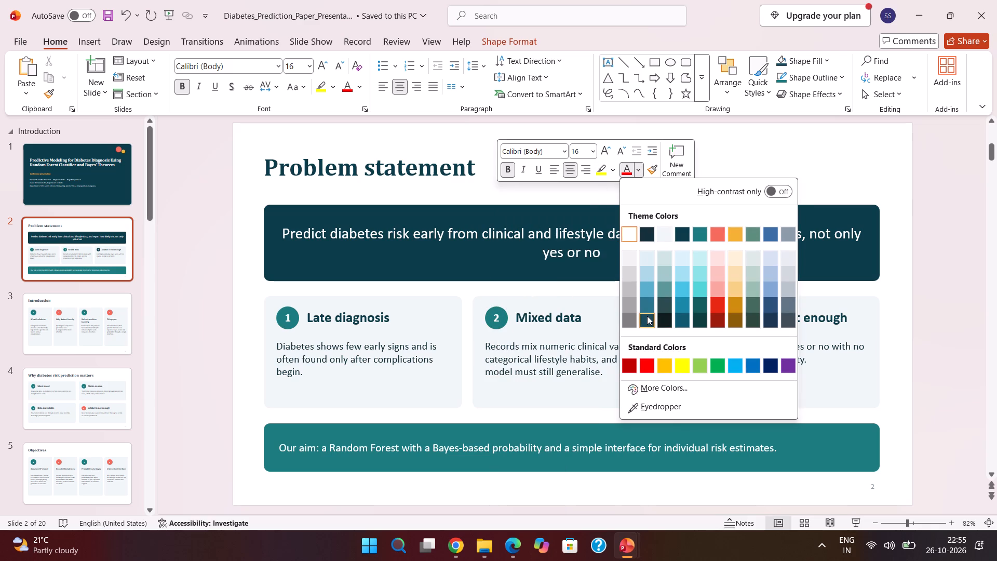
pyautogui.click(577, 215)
# Fill the number 2 circle beside Mixed data with the same dark blue theme shade as circle 3.
pyautogui.click(492, 316)
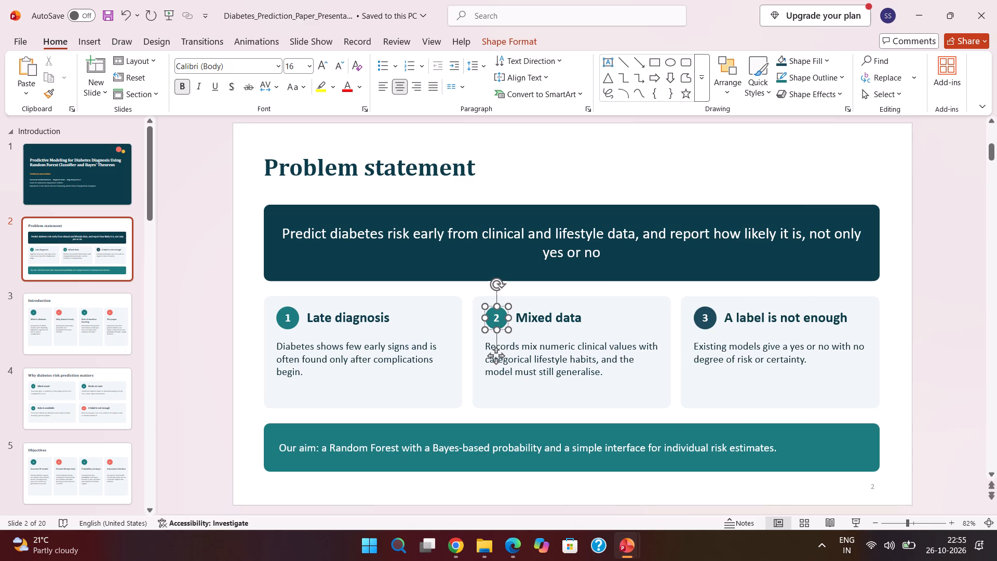
pyautogui.rightClick(492, 316)
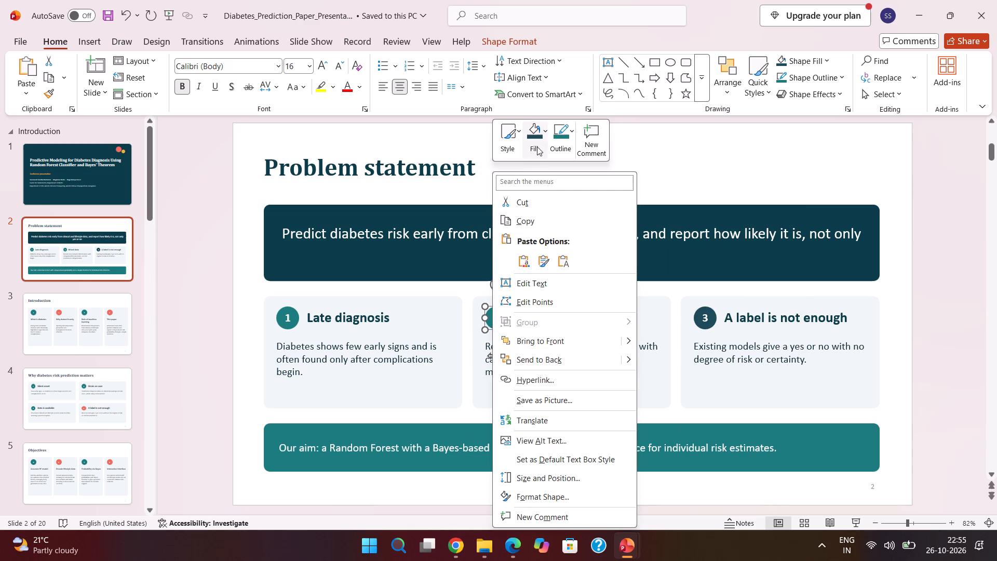
pyautogui.click(537, 146)
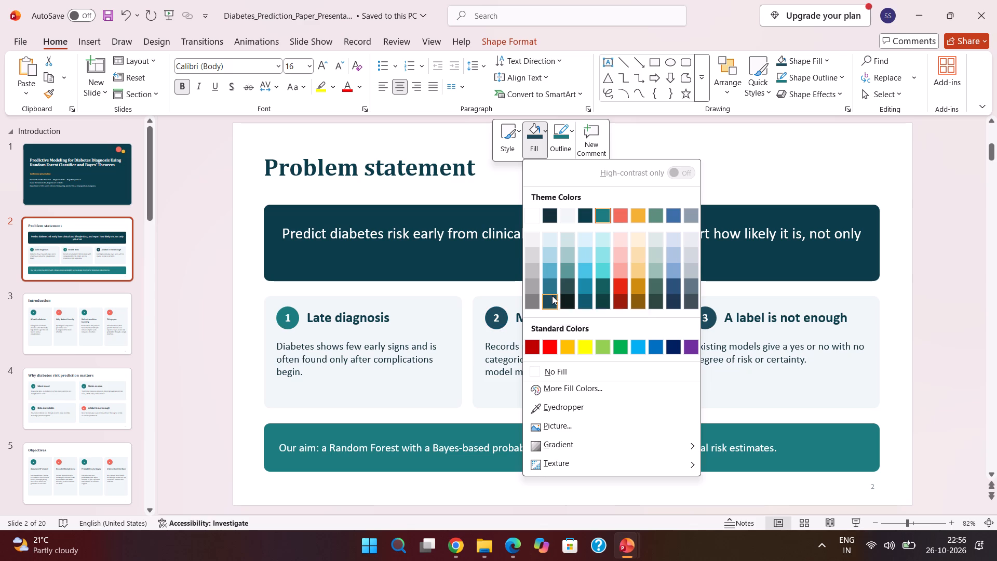
pyautogui.click(552, 296)
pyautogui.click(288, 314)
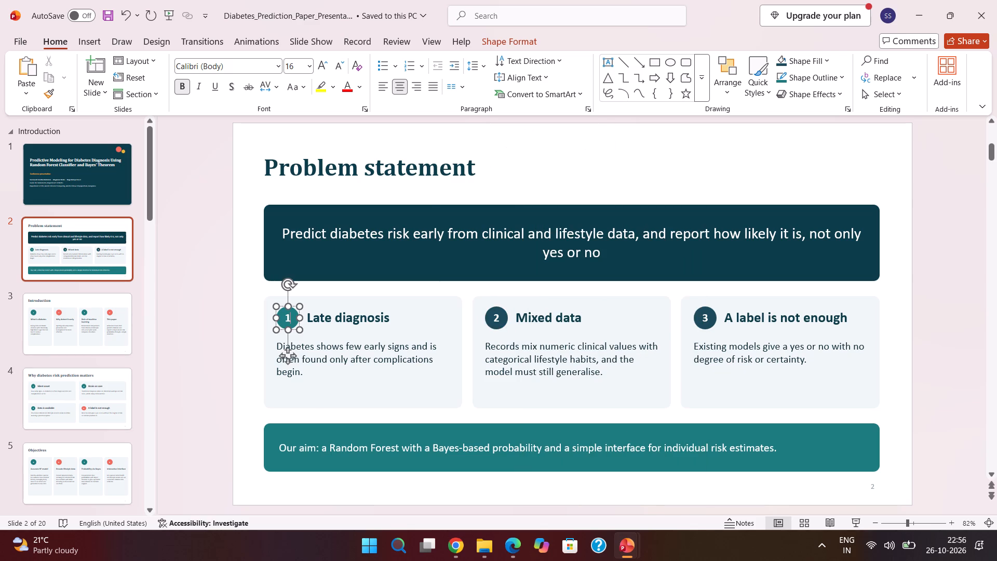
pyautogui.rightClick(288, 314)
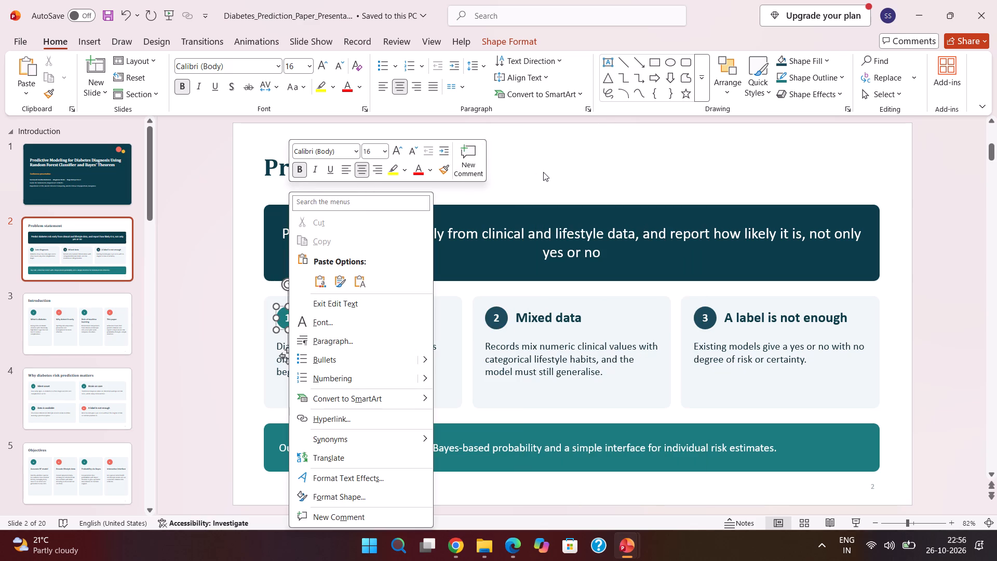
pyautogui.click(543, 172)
# Fill the number 1 circle beside Late diagnosis with the same dark blue theme shade and deselect it.
pyautogui.click(294, 320)
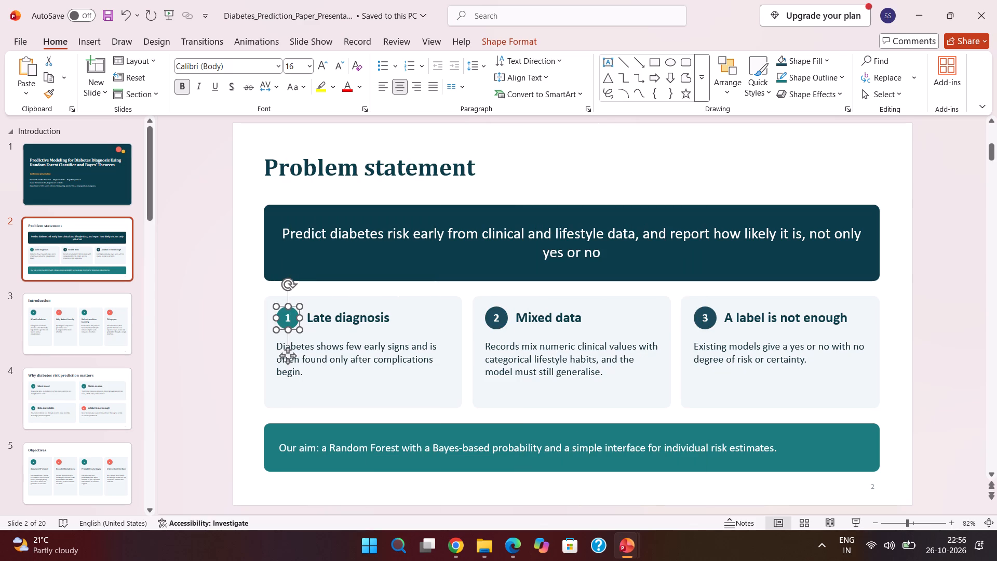
pyautogui.rightClick(294, 320)
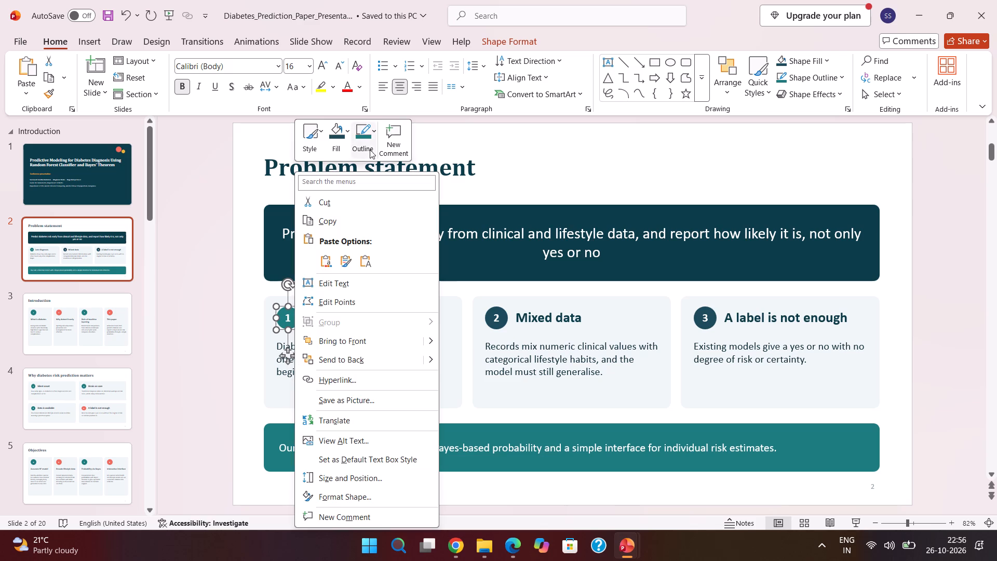
pyautogui.click(344, 137)
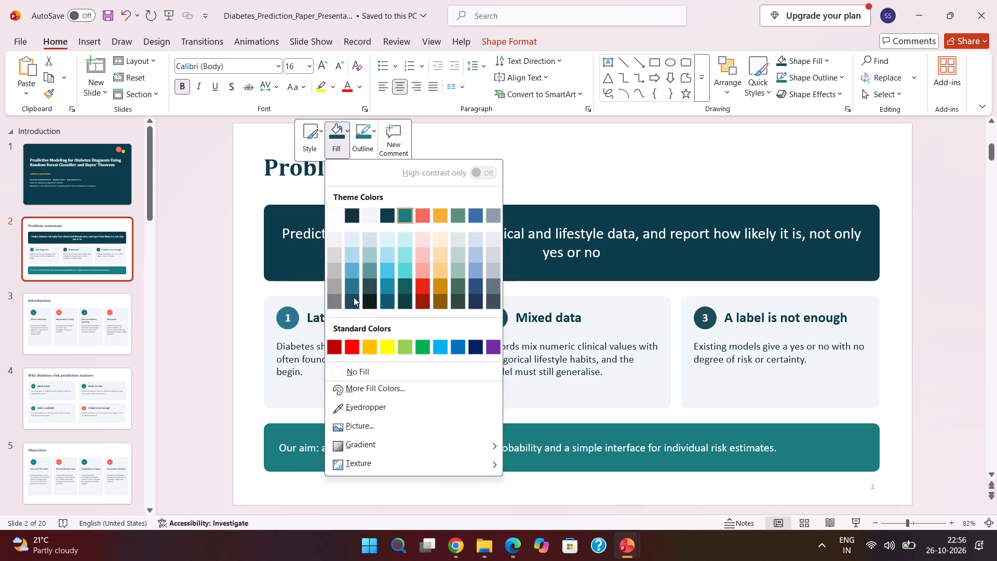
pyautogui.click(354, 296)
pyautogui.click(226, 334)
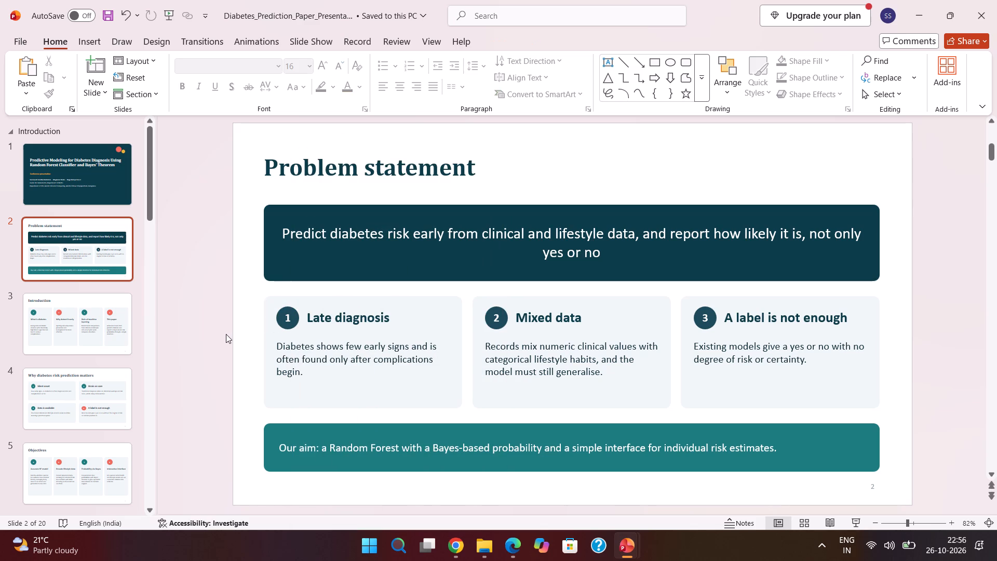
# Look over Introduction to Objectives, and hide all the slides in the Literature review section, slides 6 to 8.
pyautogui.click(93, 329)
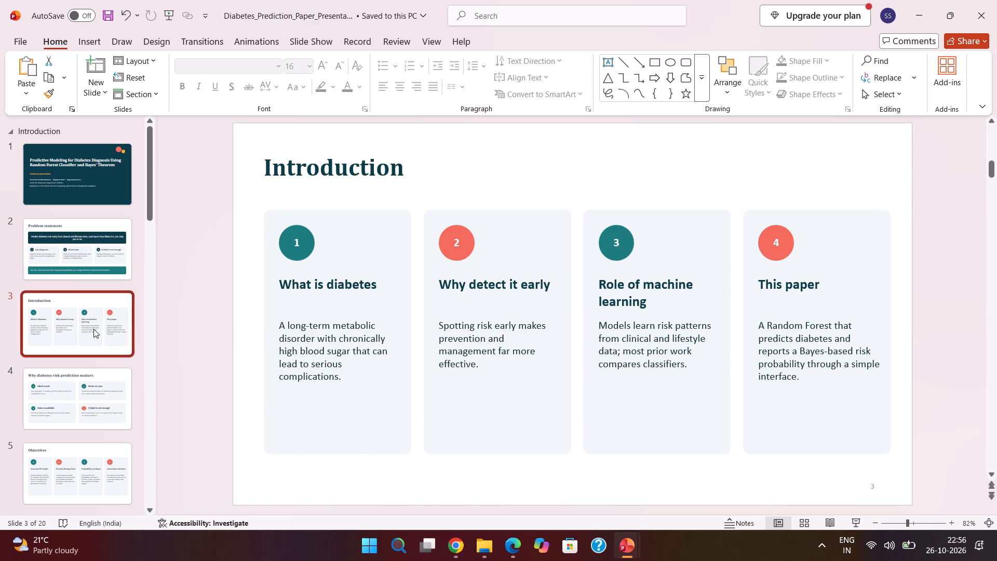
pyautogui.scroll(-1, 93, 329)
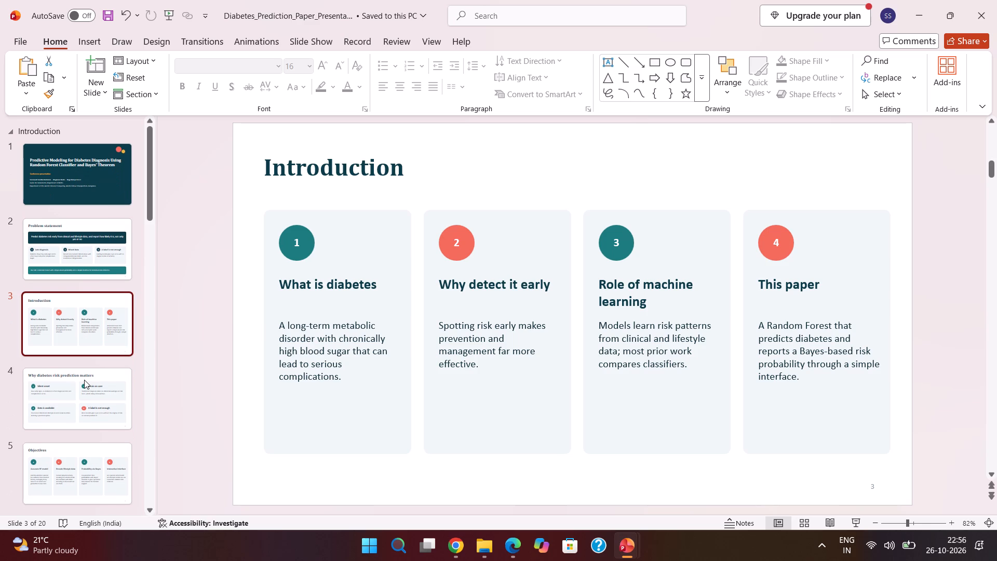
pyautogui.click(84, 380)
pyautogui.scroll(-1, 84, 380)
pyautogui.click(84, 380)
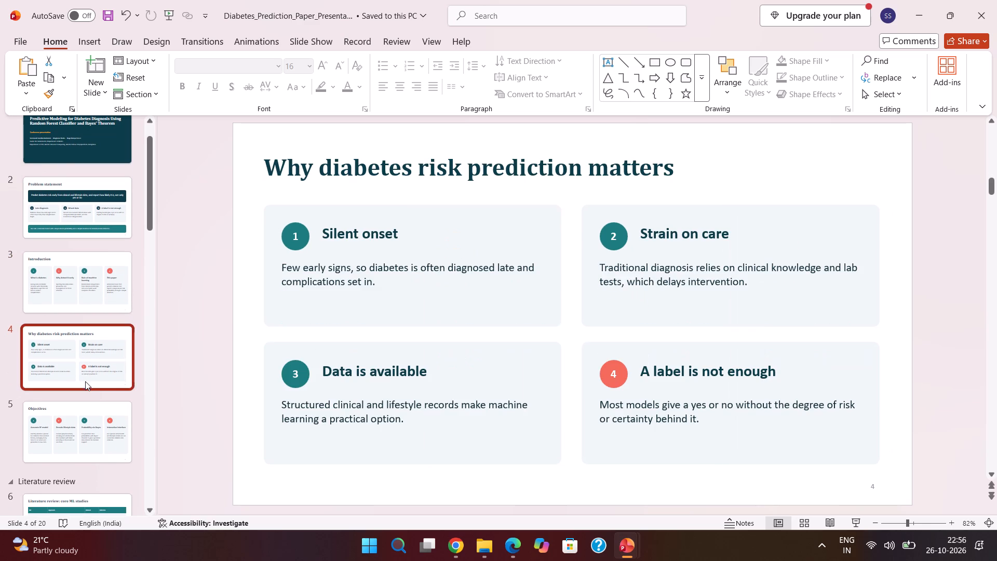
pyautogui.click(103, 420)
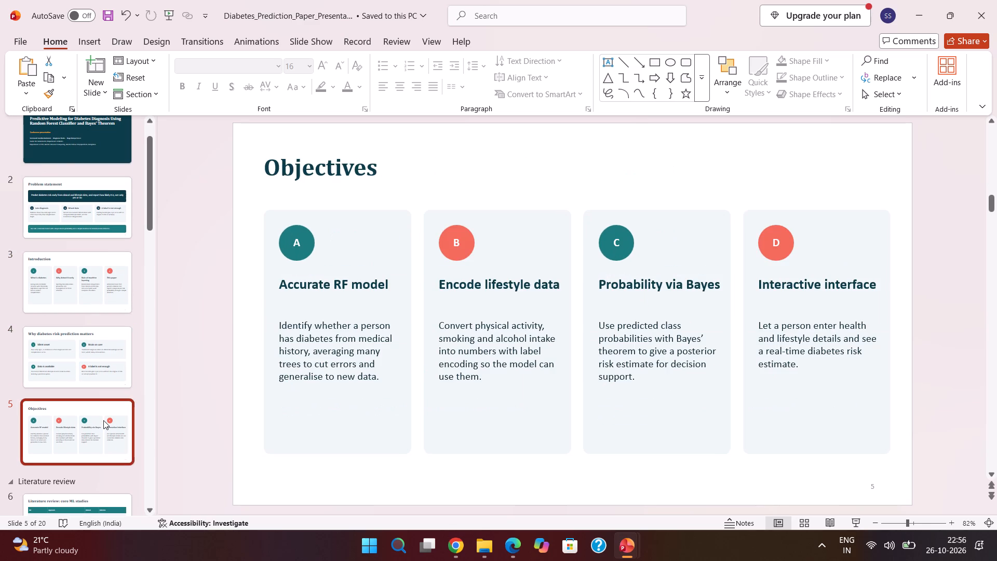
pyautogui.press('Down')
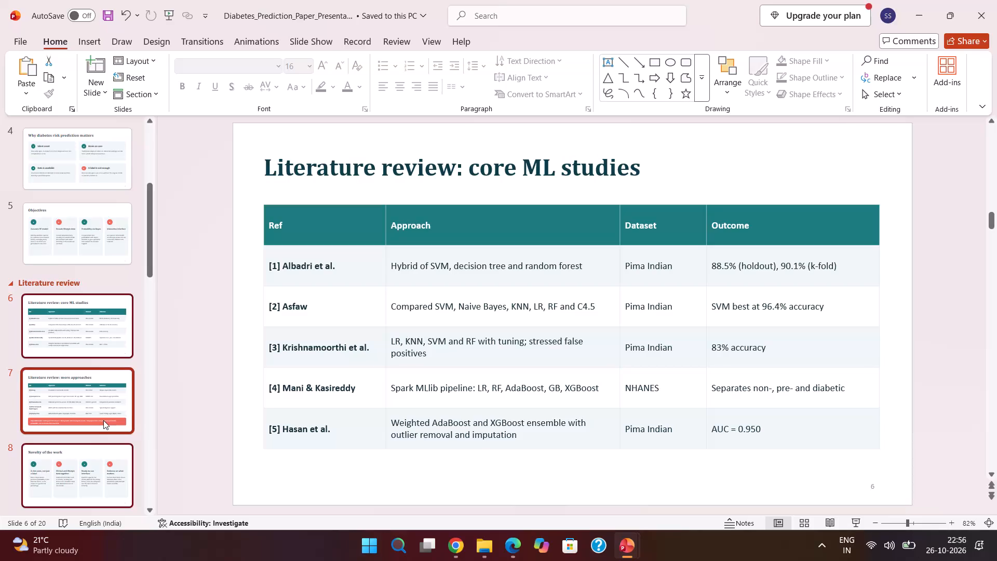
pyautogui.rightClick(72, 336)
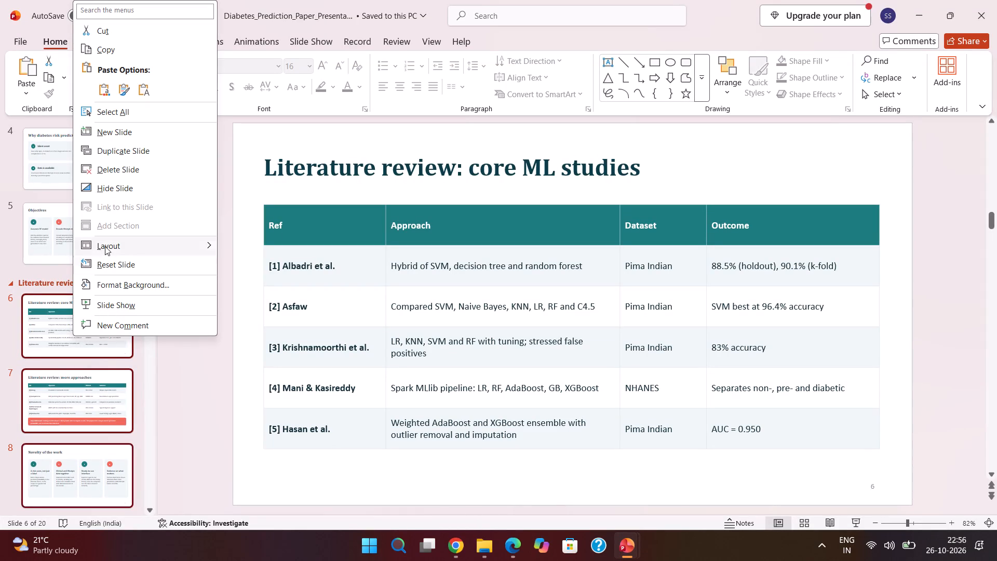
pyautogui.click(119, 183)
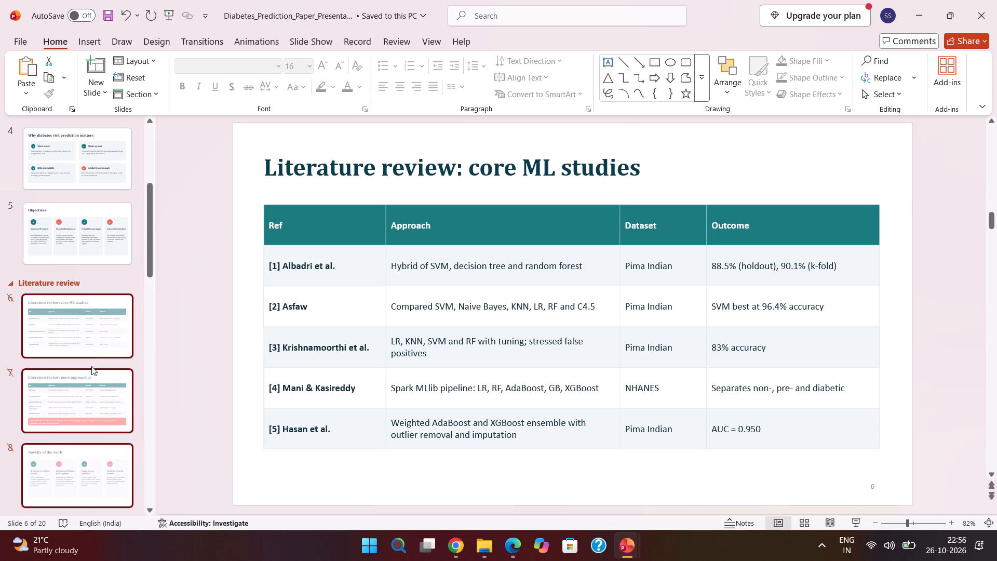
# Move the Novelty of the work slide out of Literature review to the start of the Methodology section.
pyautogui.scroll(-3, 91, 367)
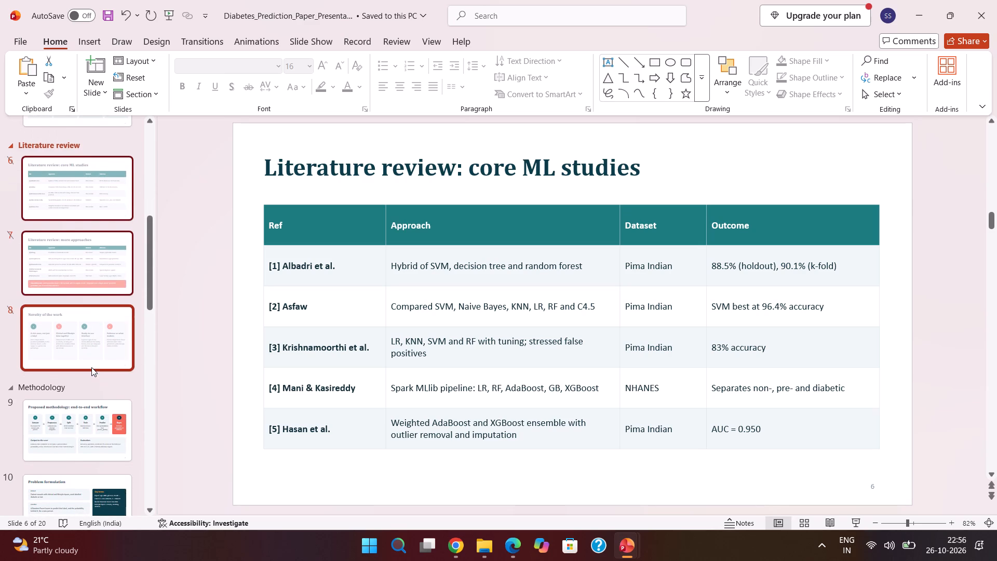
pyautogui.click(86, 333)
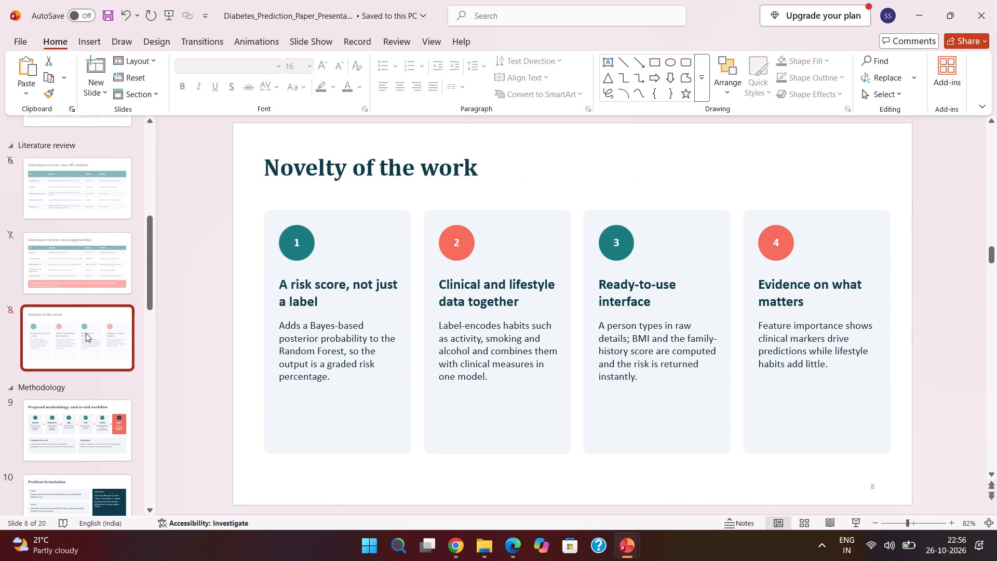
pyautogui.moveTo(86, 333); pyautogui.dragTo(83, 360)
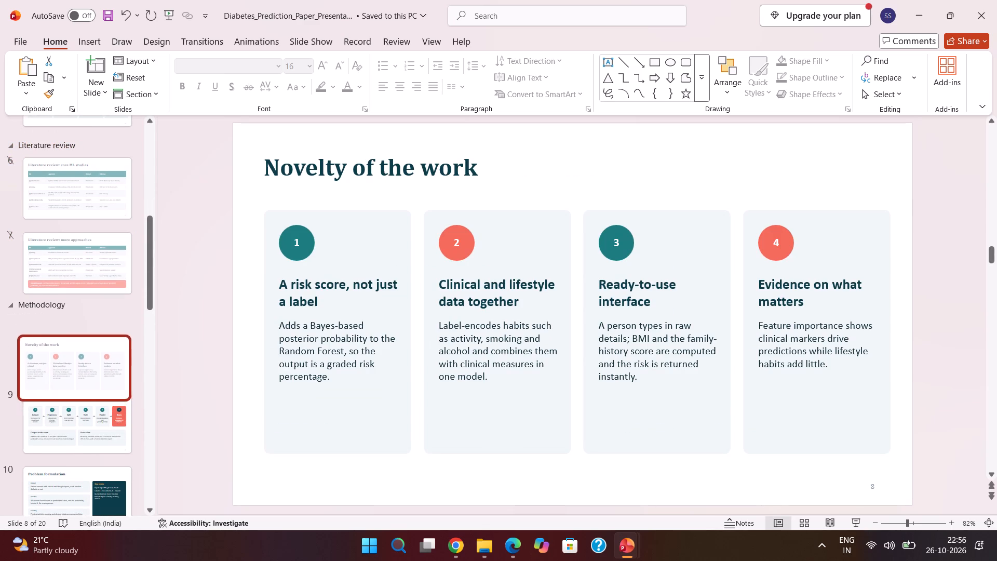
pyautogui.moveTo(83, 360); pyautogui.dragTo(83, 359)
# Unhide the Novelty of the work slide.
pyautogui.rightClick(60, 348)
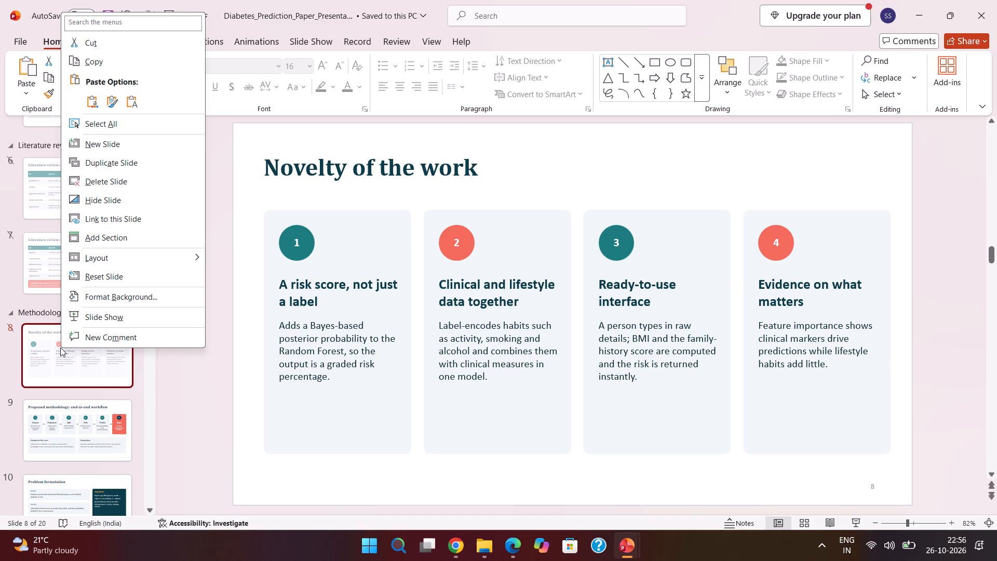
pyautogui.click(95, 204)
# Delete the text "Conference presentation" from the title slide.
pyautogui.scroll(-1, 153, 328)
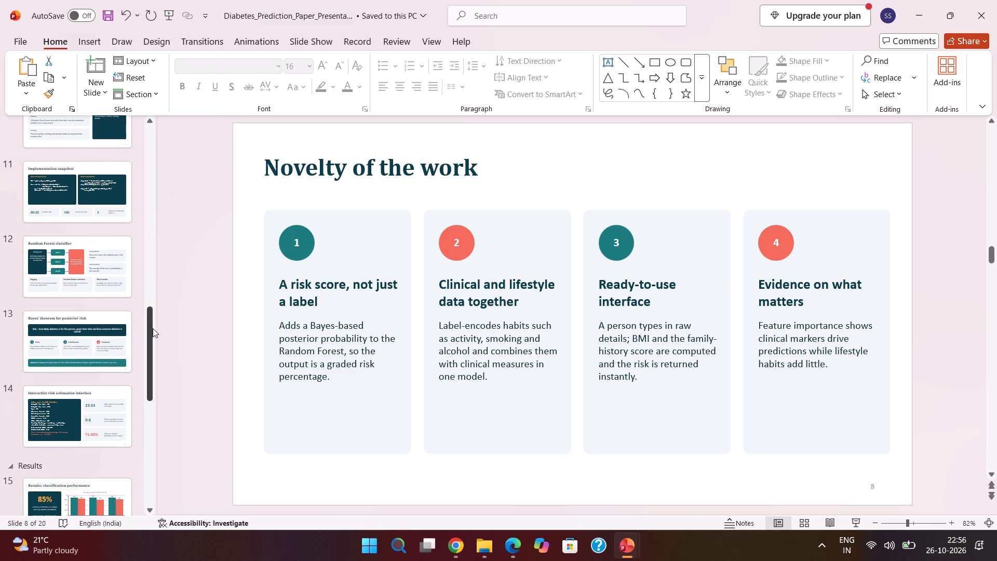
pyautogui.scroll(-1, 153, 328)
pyautogui.scroll(2, 153, 328)
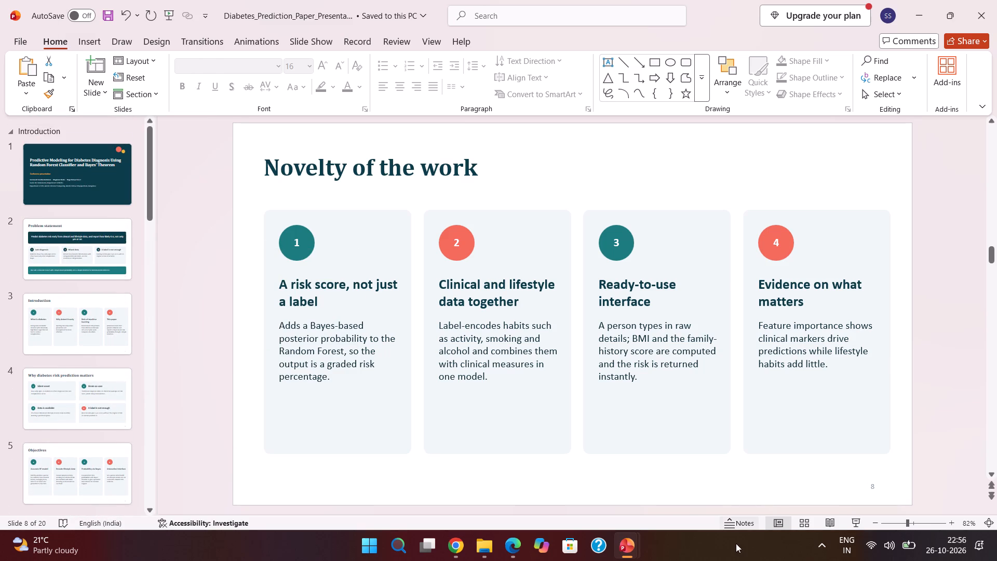
pyautogui.click(98, 182)
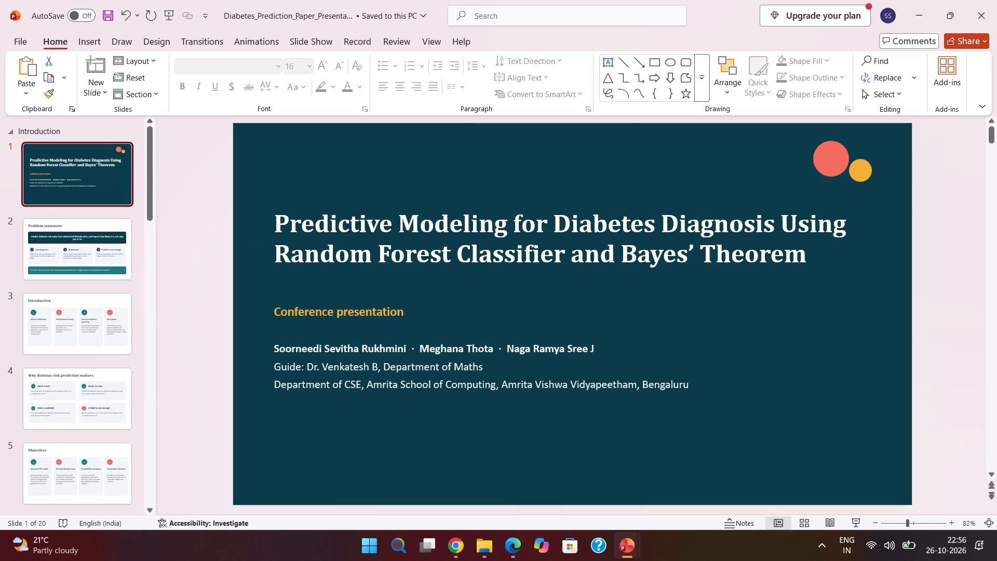
pyautogui.click(385, 309)
pyautogui.hotkey('ctrl', 'a')
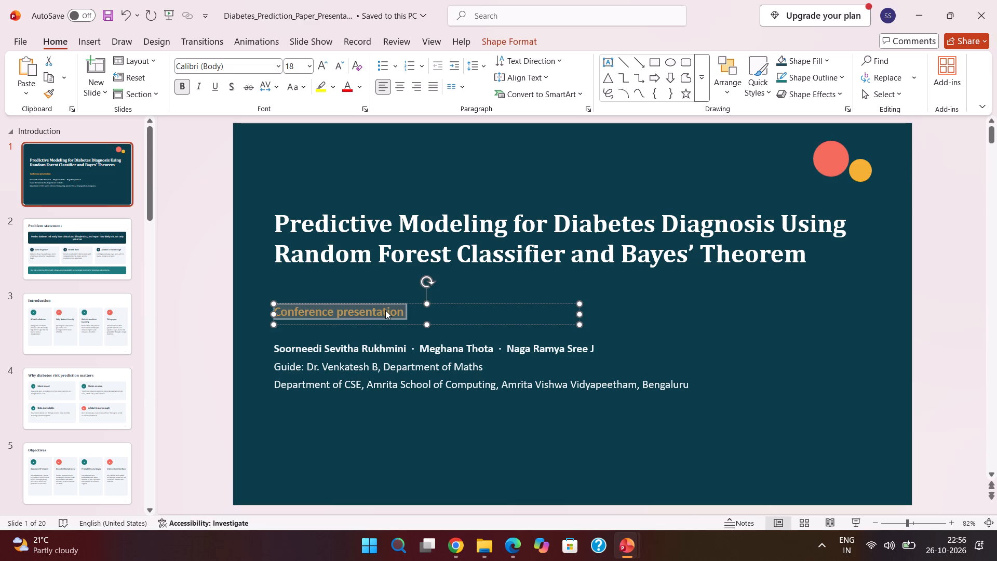
pyautogui.press('BackSpace')
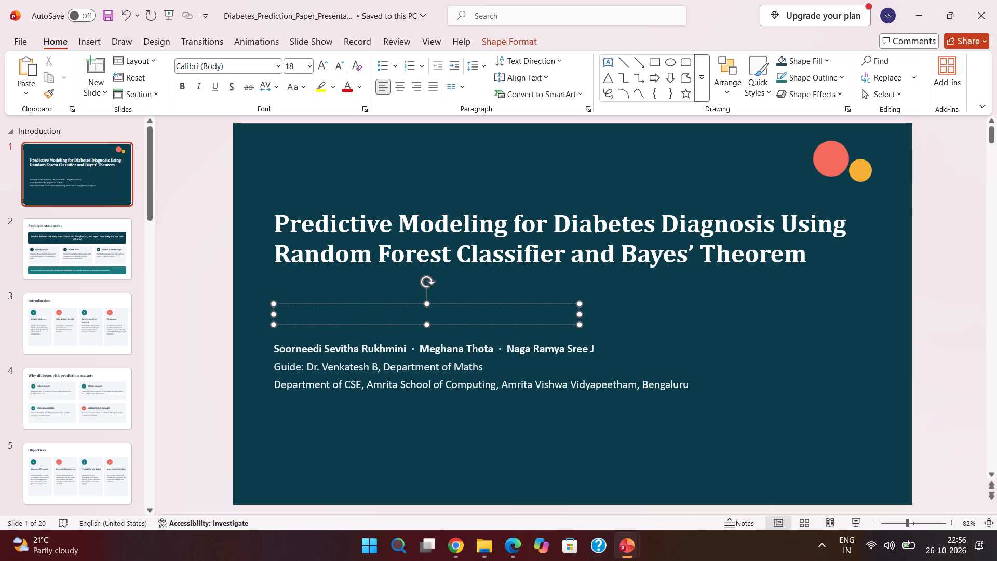
# Delete the guide line between the authors and the department on the title slide.
pyautogui.moveTo(485, 368); pyautogui.dragTo(286, 362)
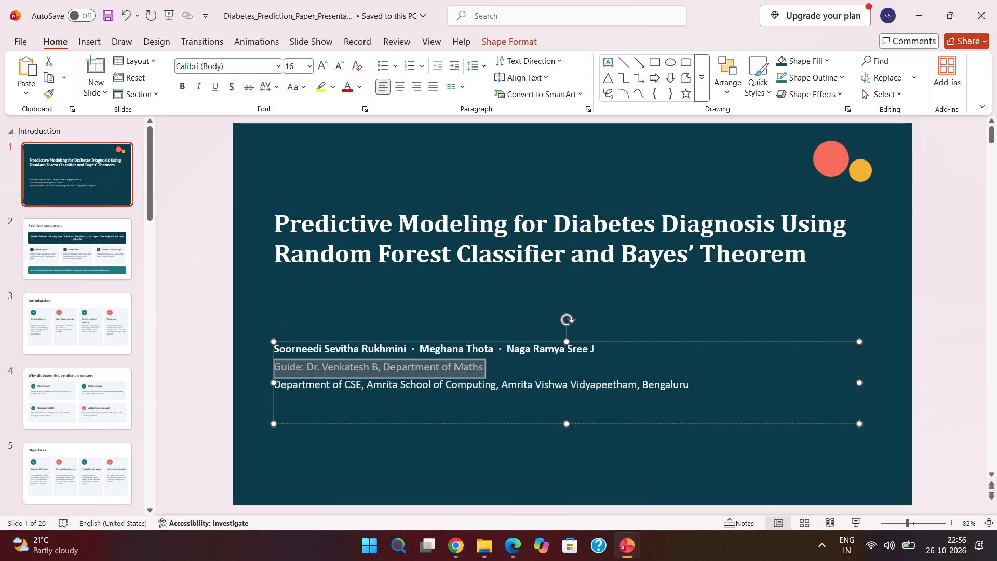
pyautogui.moveTo(286, 362); pyautogui.dragTo(286, 360)
pyautogui.press('BackSpace')
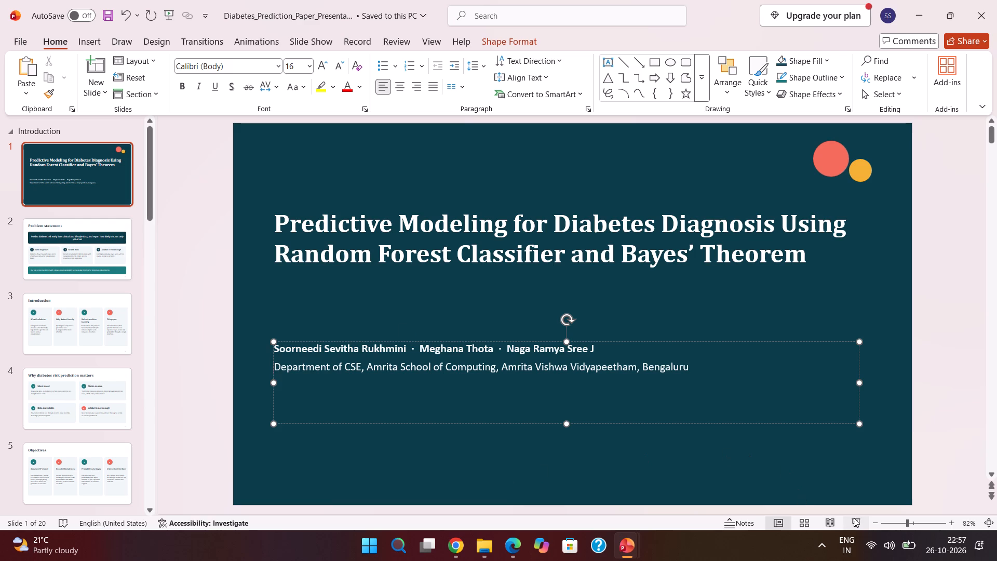
# Review the Problem statement, Introduction and Why diabetes risk prediction matters slides.
pyautogui.click(101, 241)
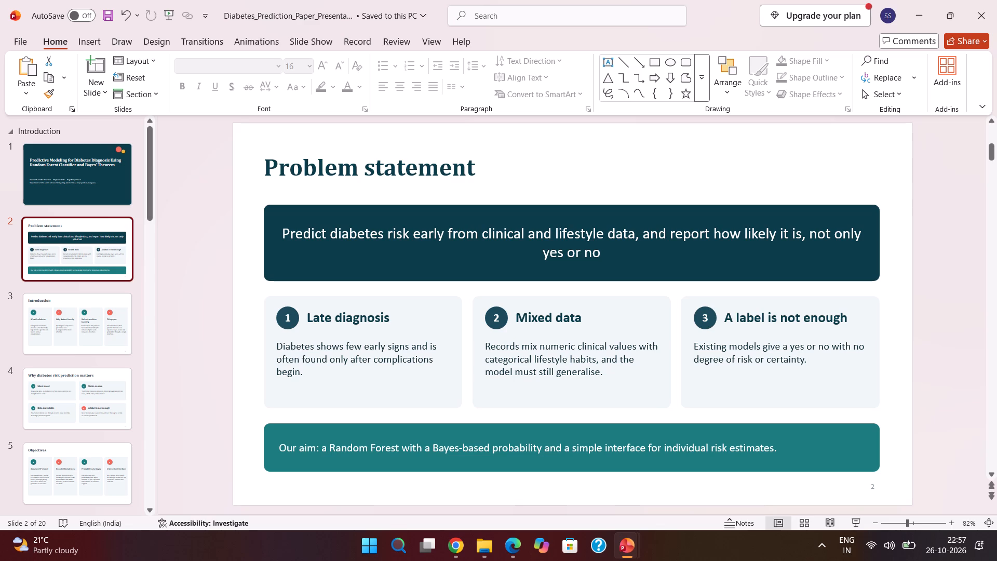
pyautogui.click(118, 324)
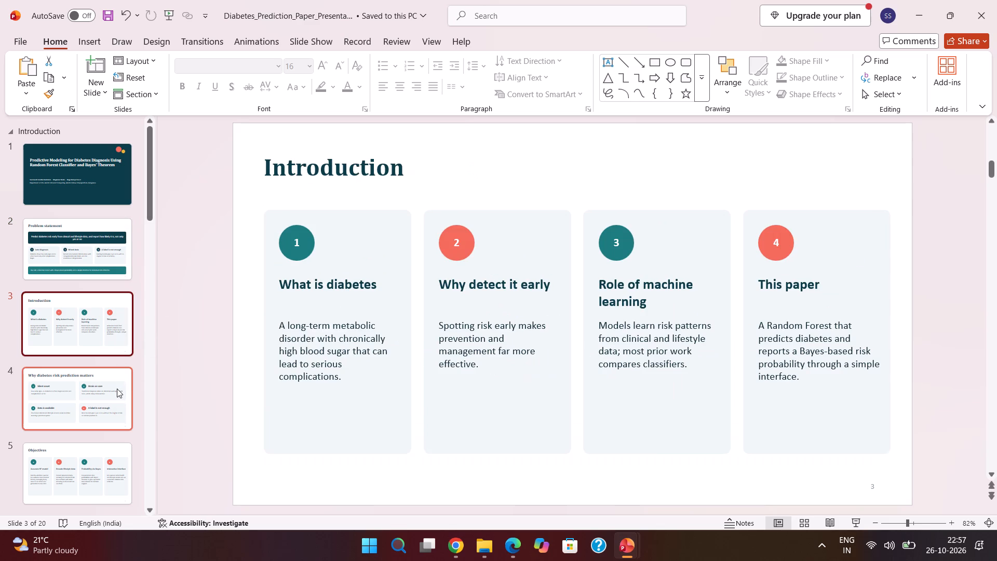
pyautogui.click(117, 389)
pyautogui.click(117, 389)
pyautogui.click(89, 308)
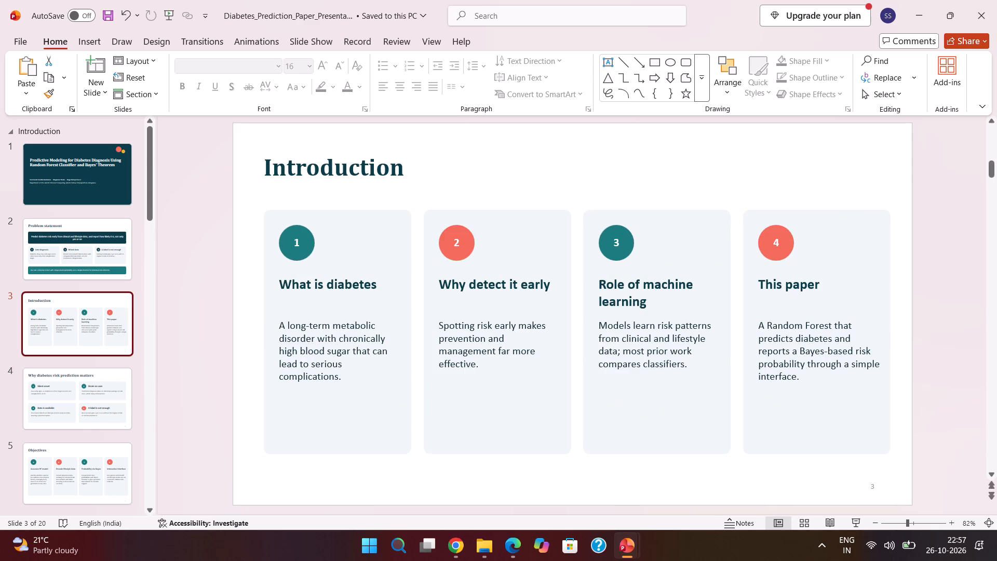
# On the Why diabetes risk prediction matters slide, fill the number 4 circle with the darkest blue theme shade.
pyautogui.click(83, 427)
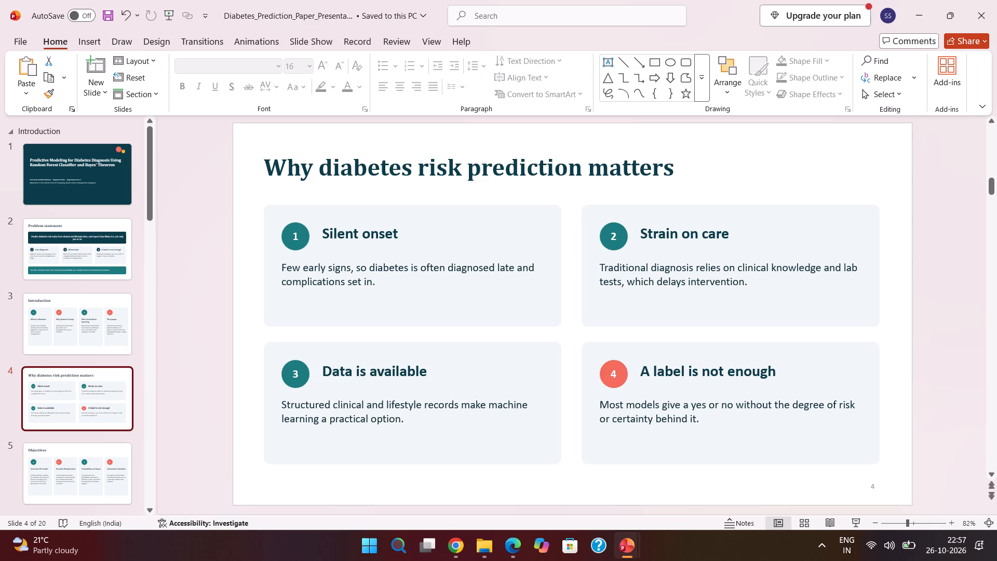
pyautogui.click(608, 374)
pyautogui.rightClick(608, 374)
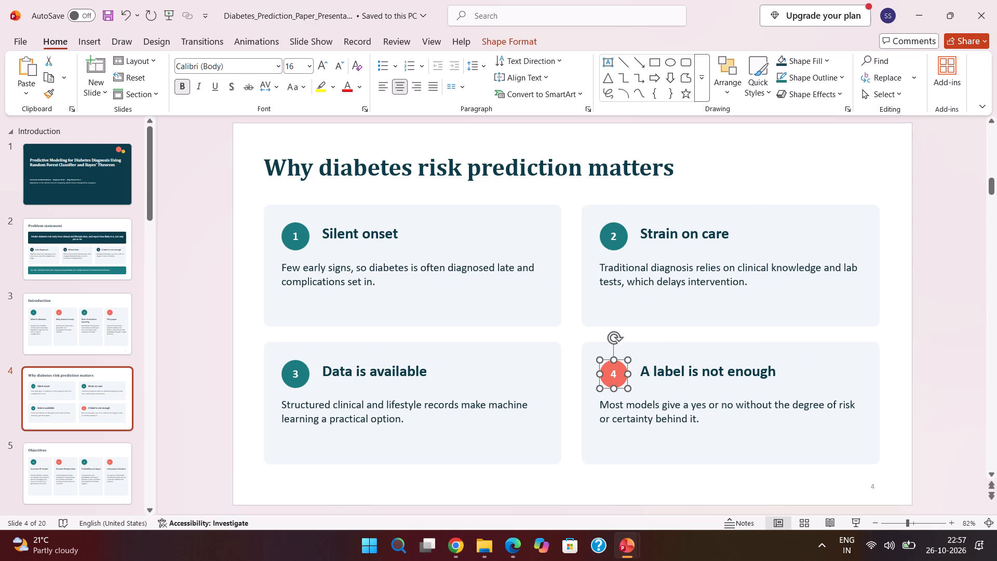
pyautogui.click(607, 392)
pyautogui.click(607, 377)
pyautogui.rightClick(607, 377)
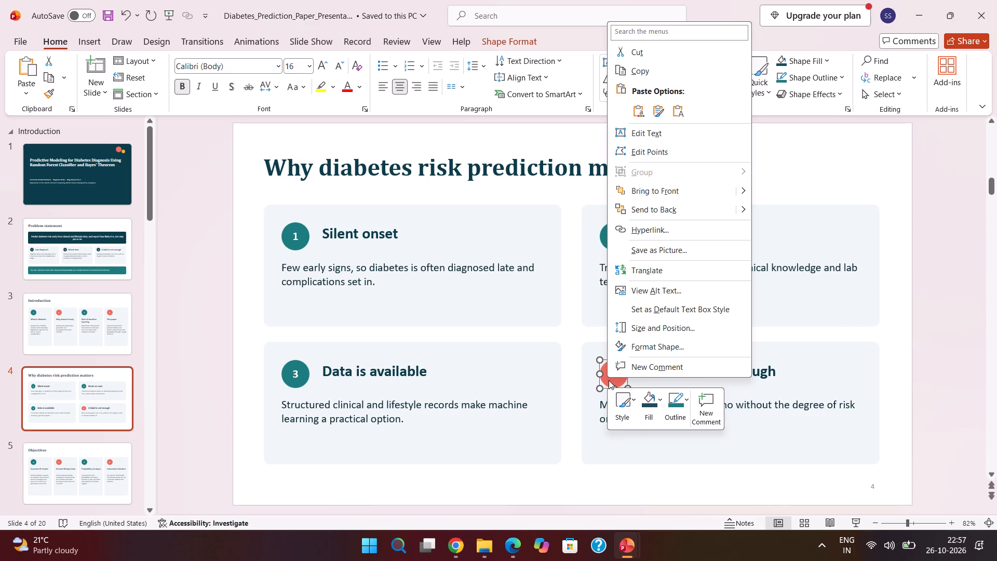
pyautogui.click(609, 380)
pyautogui.click(610, 380)
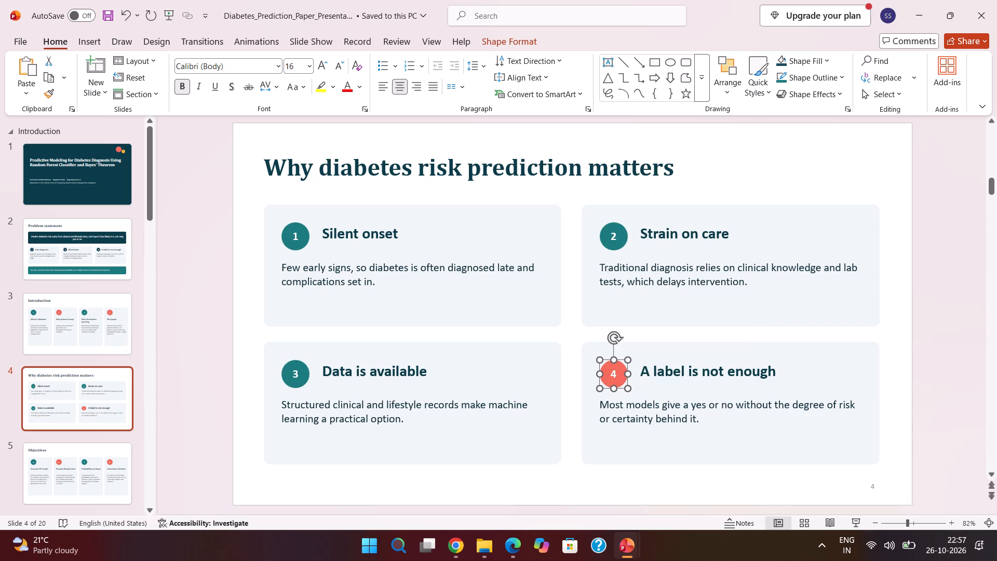
pyautogui.click(616, 376)
pyautogui.rightClick(616, 376)
pyautogui.click(655, 413)
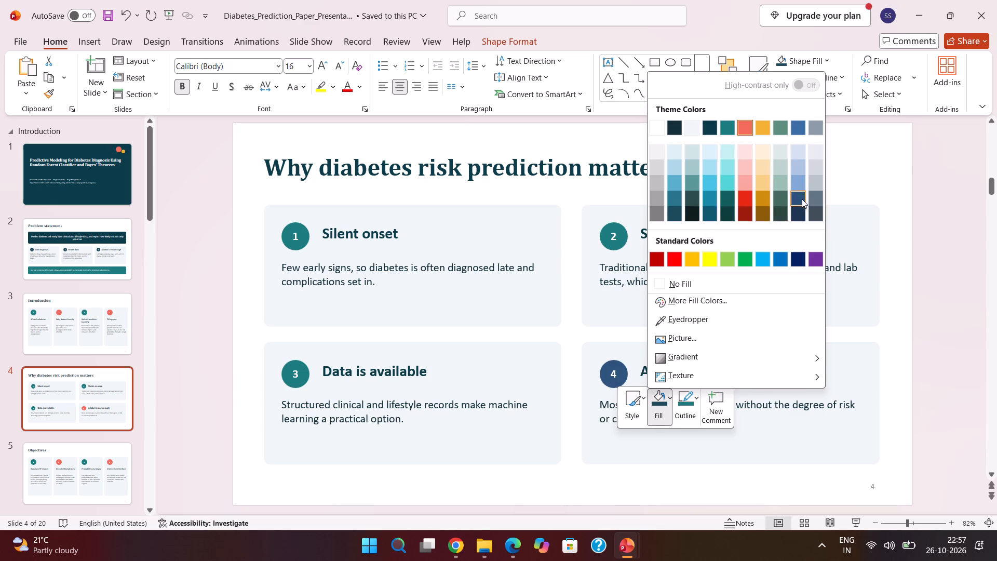
pyautogui.click(675, 220)
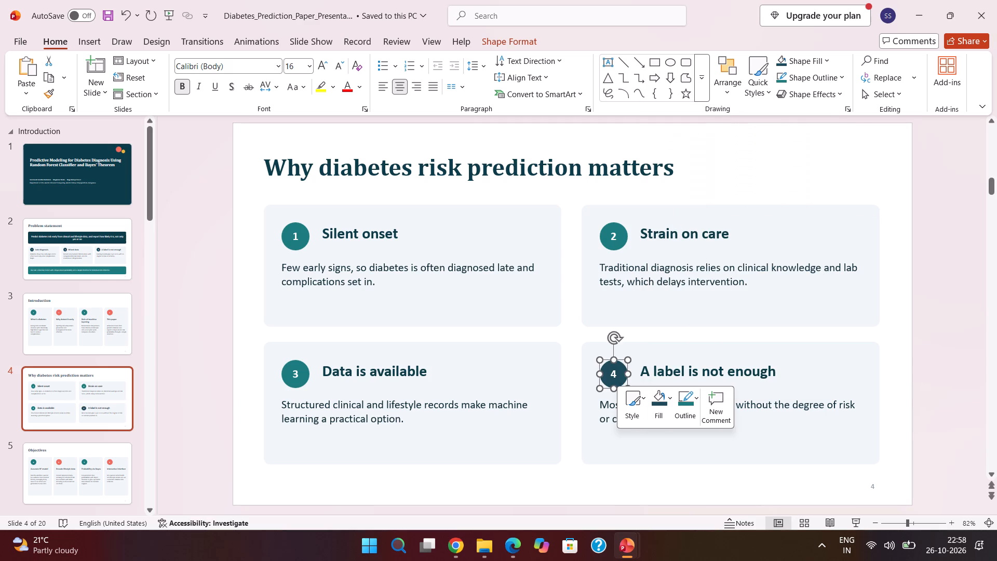
# Fill the number 2 circle beside Strain on care with the same dark blue theme shade.
pyautogui.click(616, 237)
pyautogui.rightClick(616, 237)
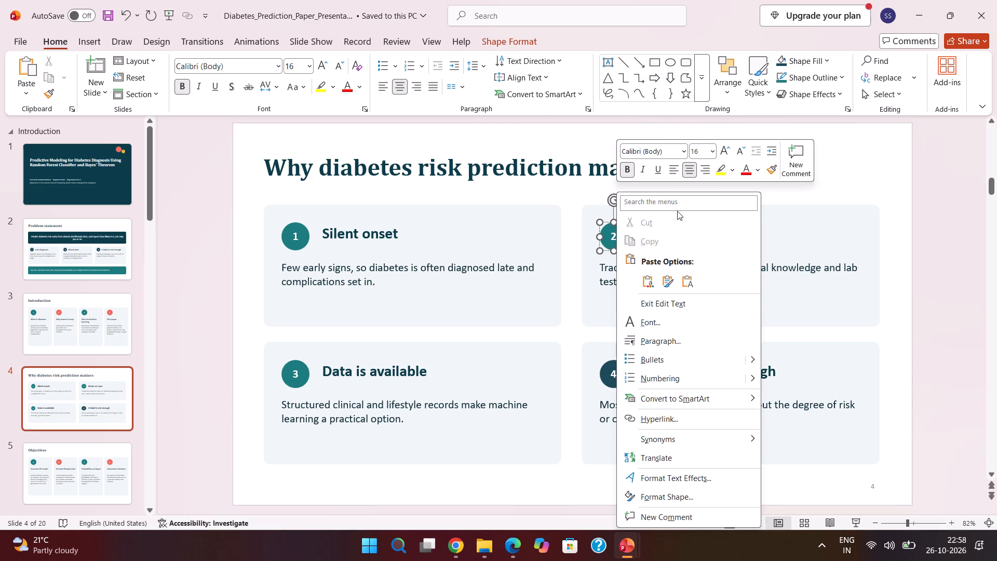
pyautogui.scroll(-2, 668, 373)
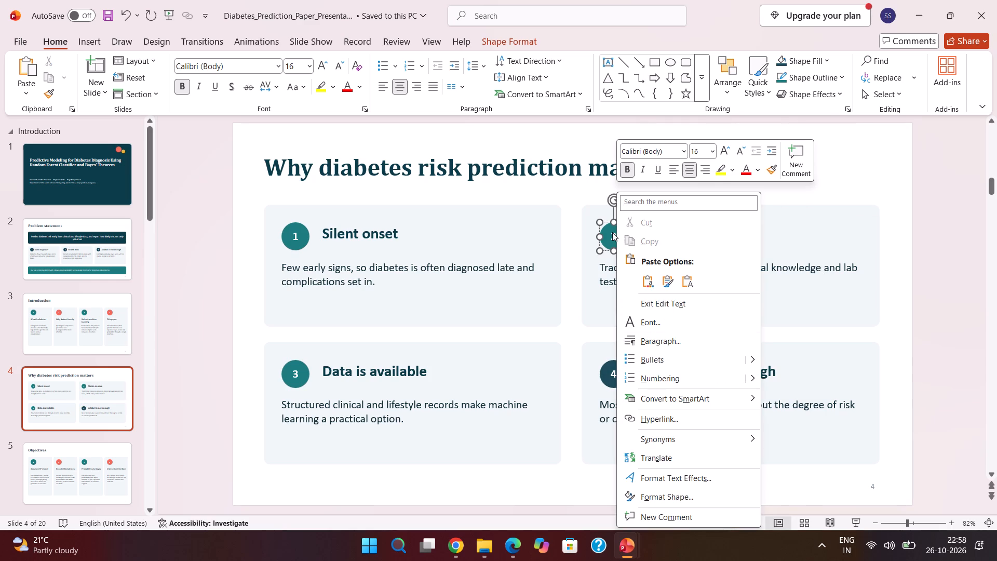
pyautogui.click(612, 232)
pyautogui.rightClick(612, 232)
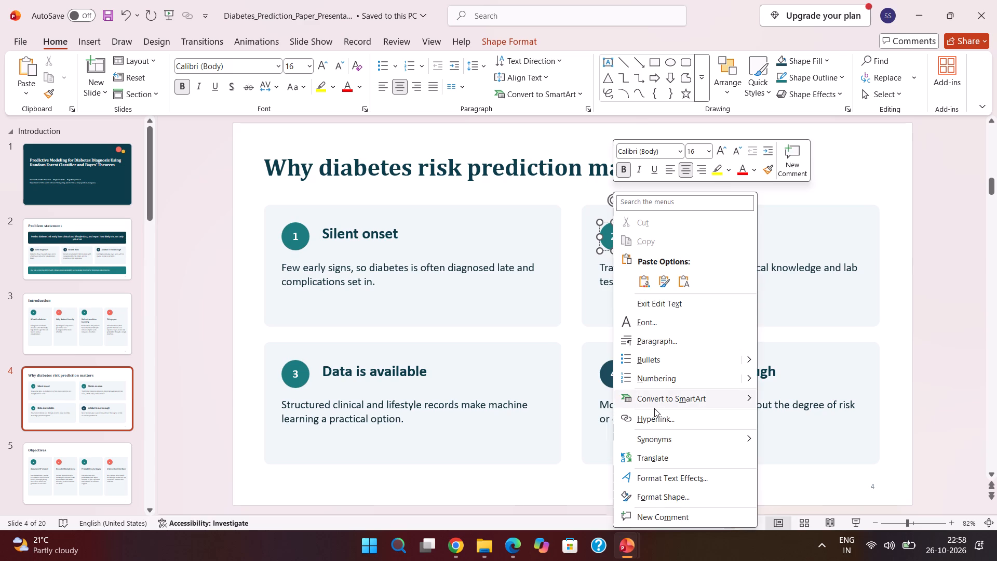
pyautogui.scroll(-2, 654, 408)
pyautogui.click(833, 220)
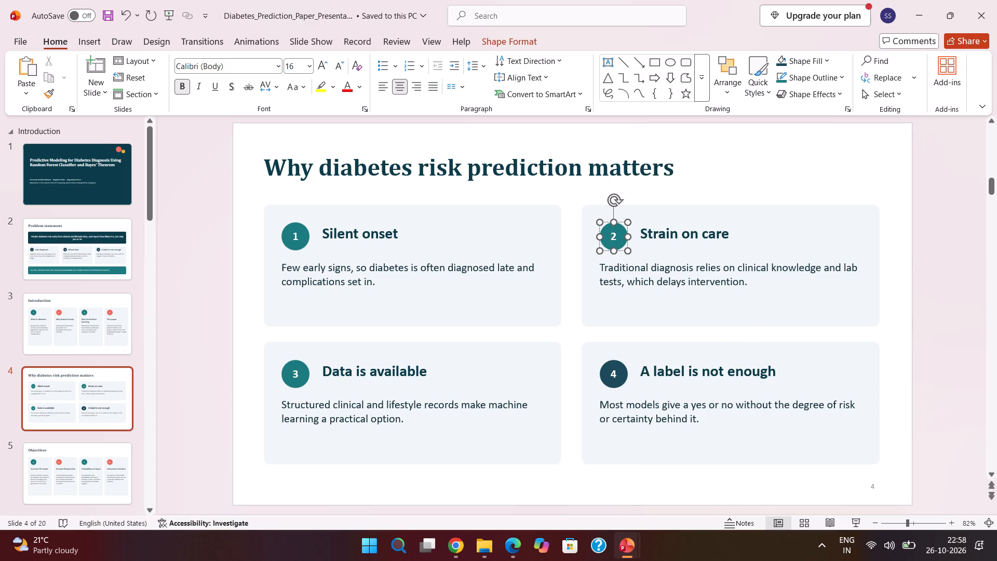
pyautogui.rightClick(615, 229)
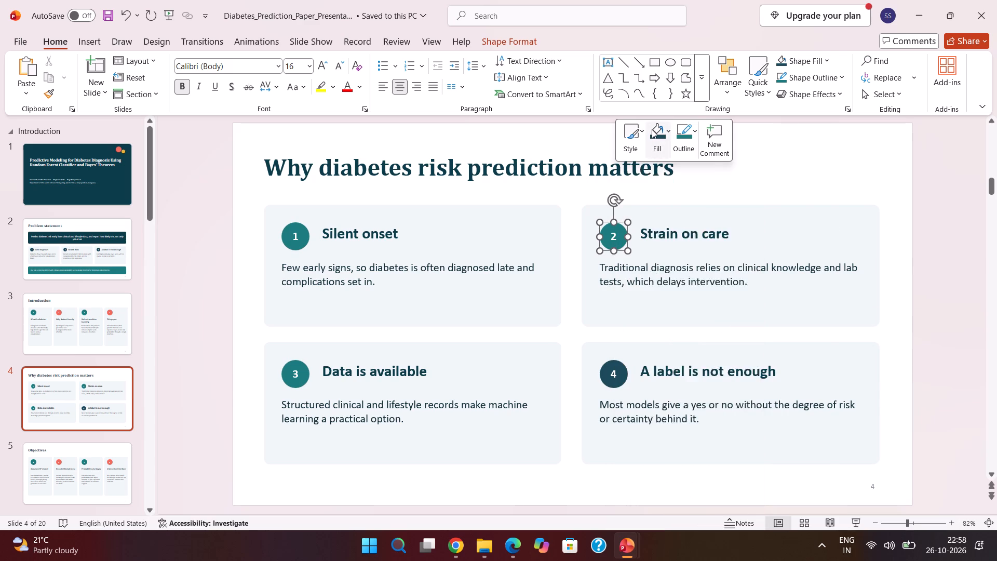
pyautogui.click(652, 129)
pyautogui.click(675, 299)
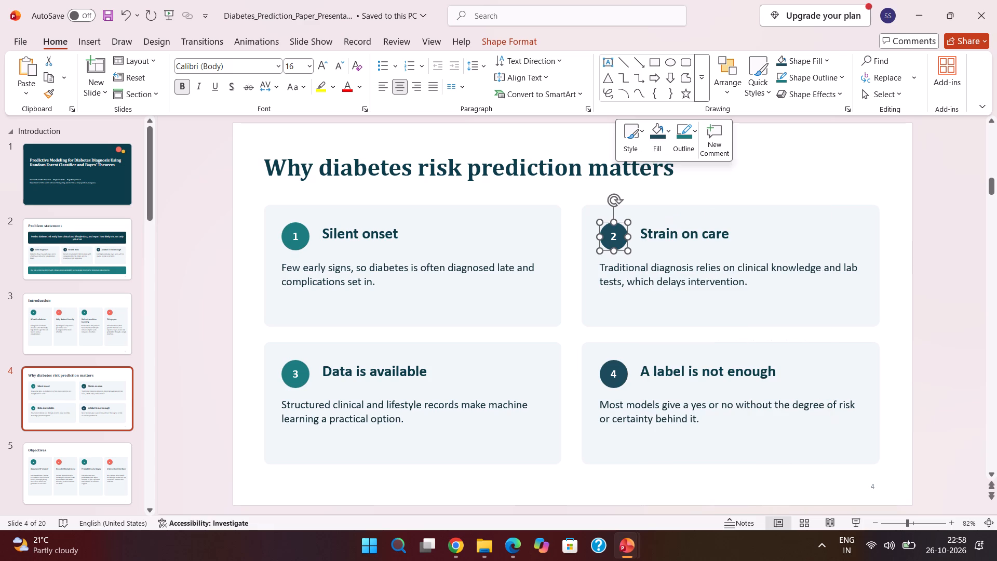
# Fill the number 1 circle beside Silent onset with the same dark blue theme shade.
pyautogui.click(295, 228)
pyautogui.rightClick(295, 228)
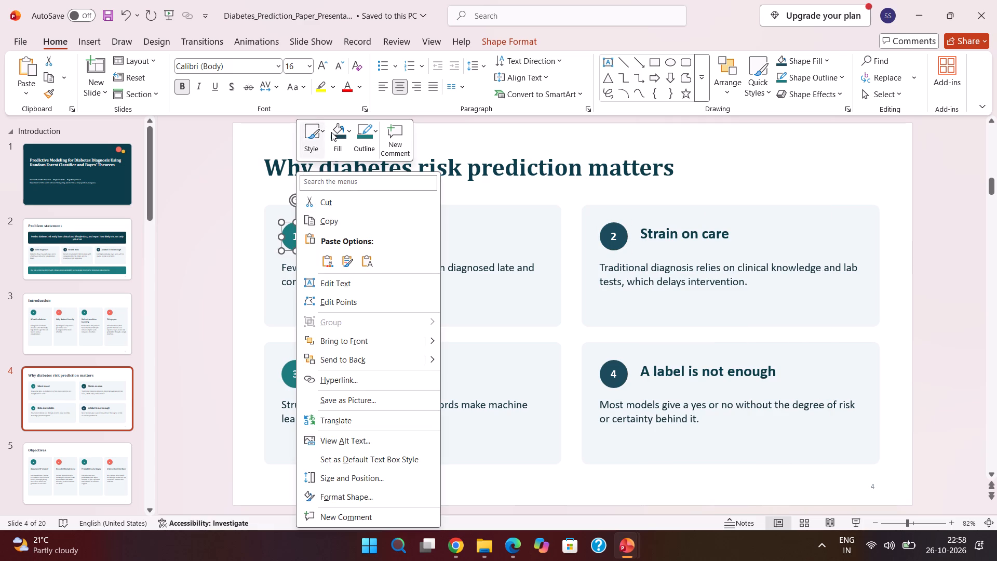
pyautogui.click(337, 142)
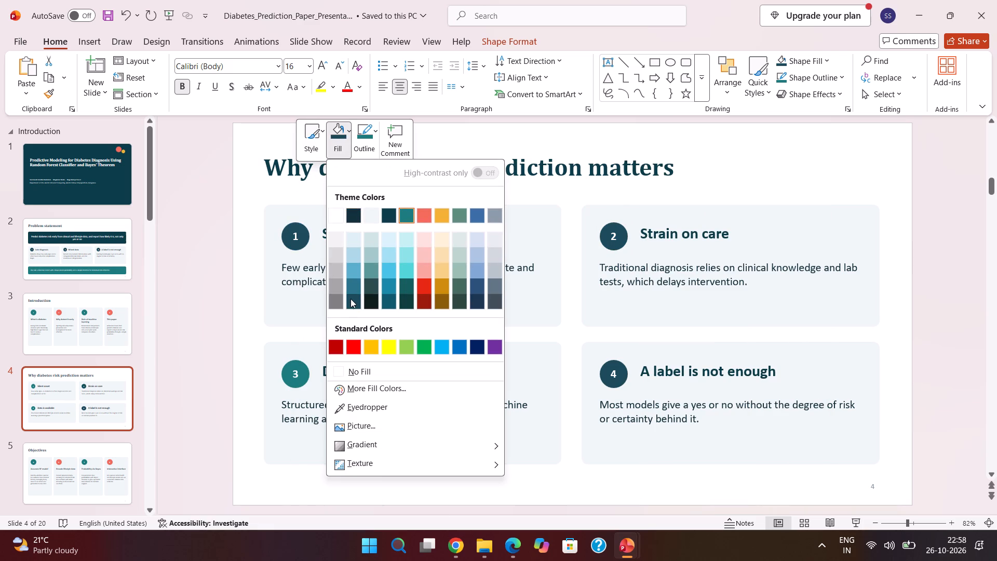
pyautogui.click(351, 298)
# Fill the number 3 circle beside Data is available with the same dark blue theme shade and deselect it.
pyautogui.click(298, 379)
pyautogui.rightClick(298, 379)
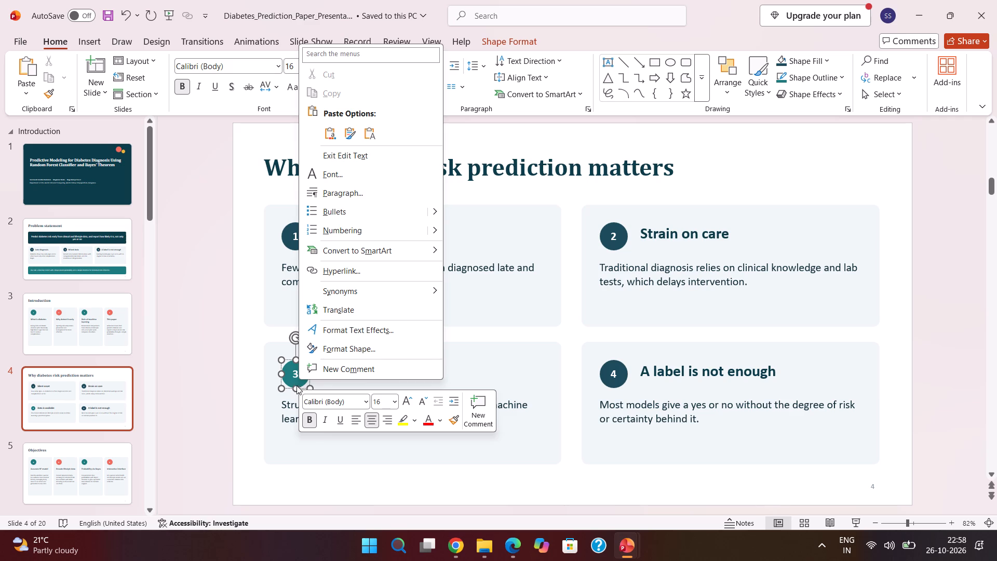
pyautogui.click(290, 383)
pyautogui.rightClick(291, 377)
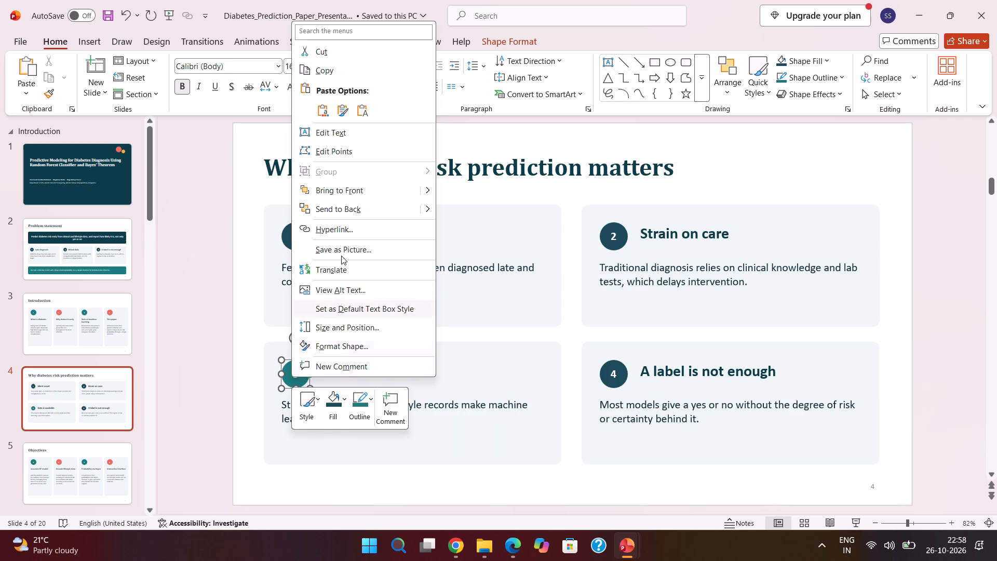
pyautogui.click(338, 409)
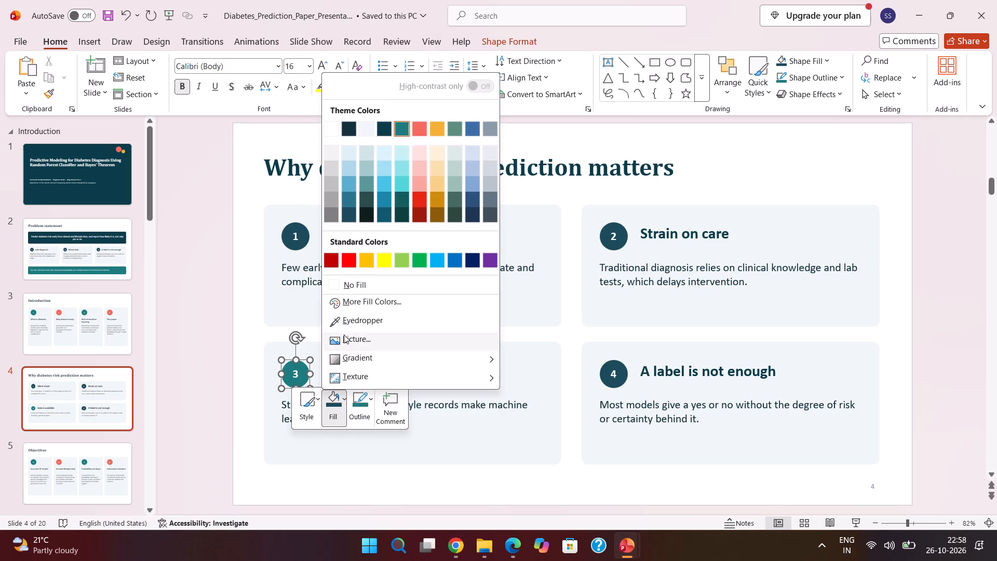
pyautogui.click(353, 217)
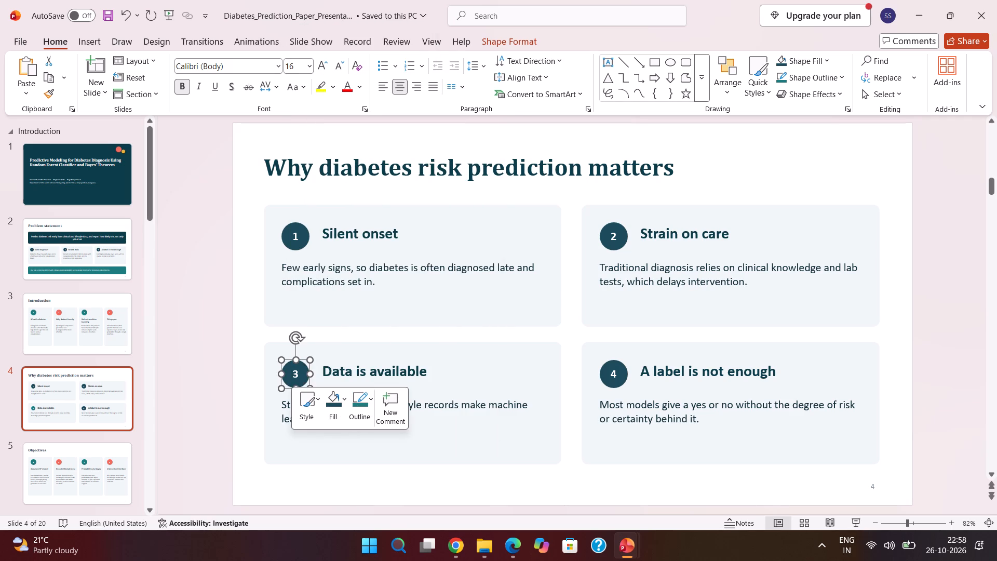
pyautogui.click(254, 314)
# Look over the Objectives slide and the Novelty of the work slide in the Methodology section.
pyautogui.click(69, 456)
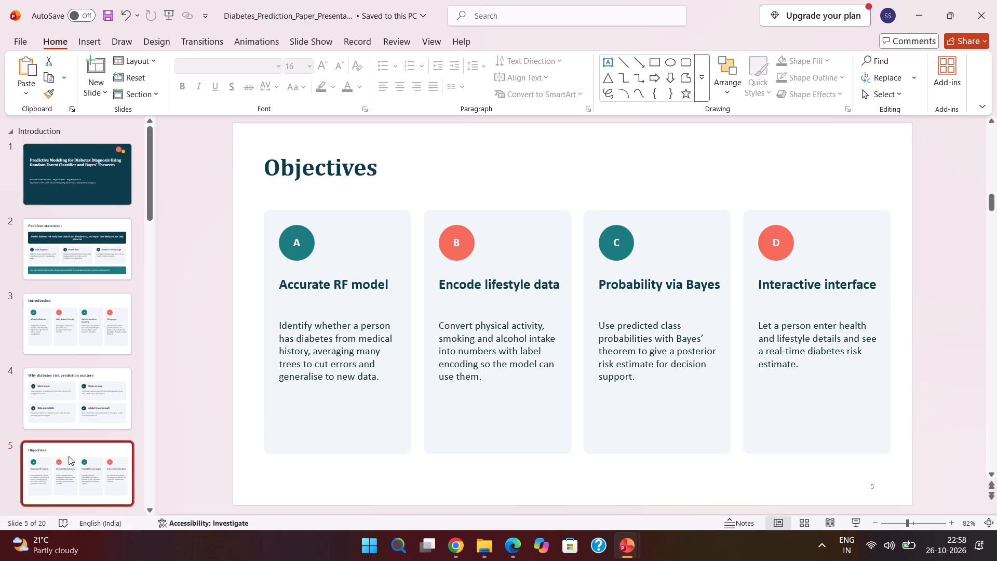
pyautogui.scroll(-2, 69, 456)
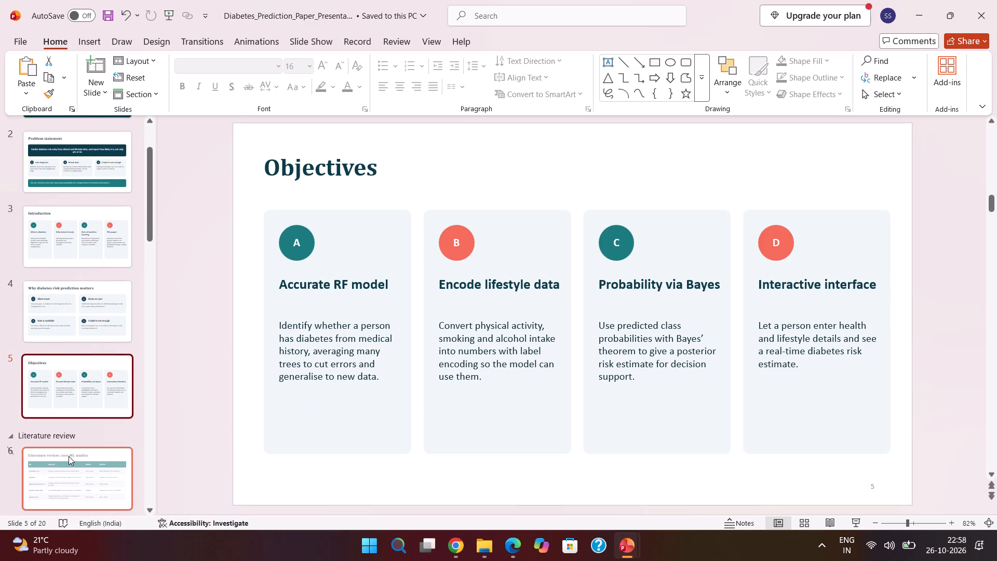
pyautogui.scroll(-5, 69, 456)
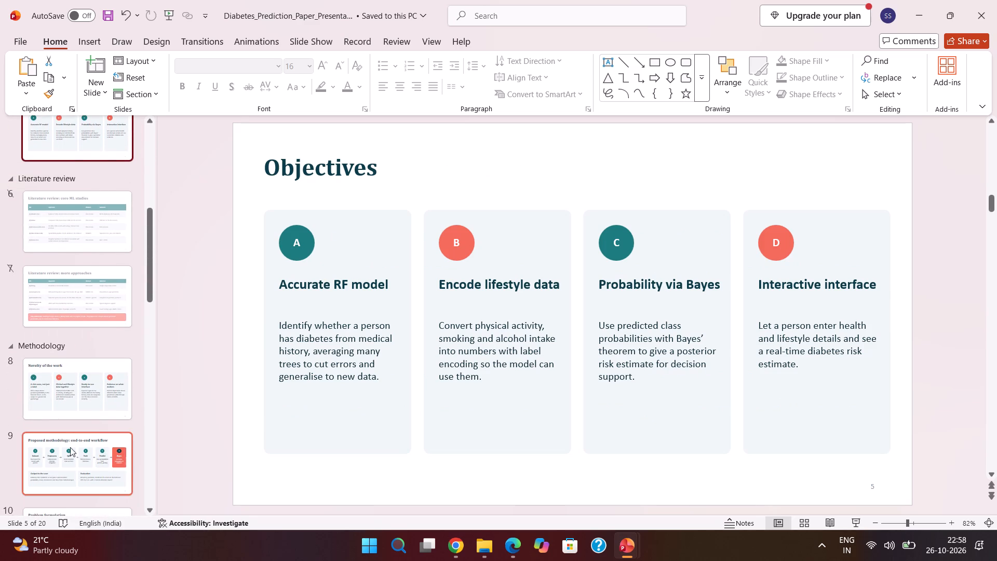
pyautogui.click(68, 389)
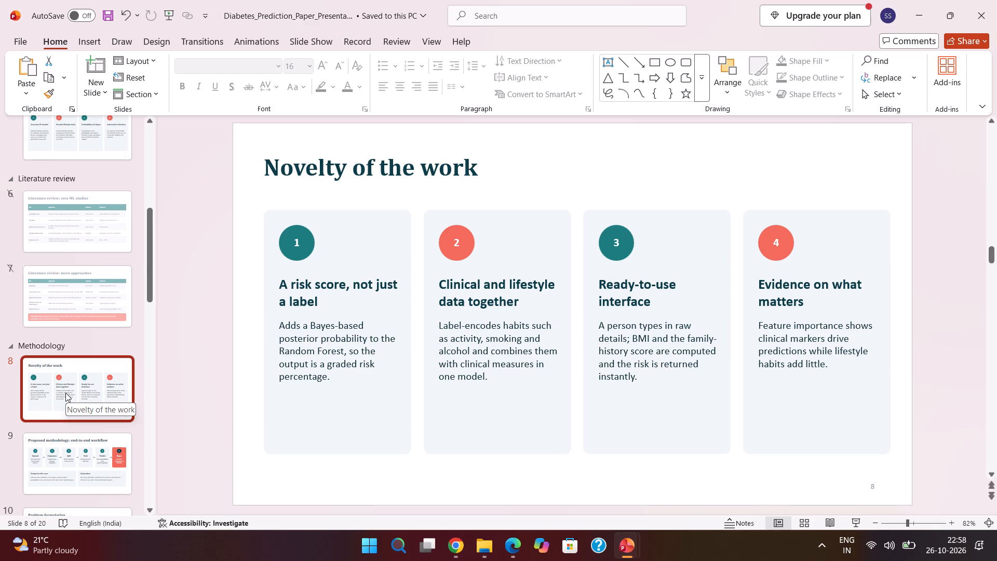
# Review the rest of the Methodology section, from the Proposed methodology slide through the Interactive risk estimation interface slide.
pyautogui.press('Down')
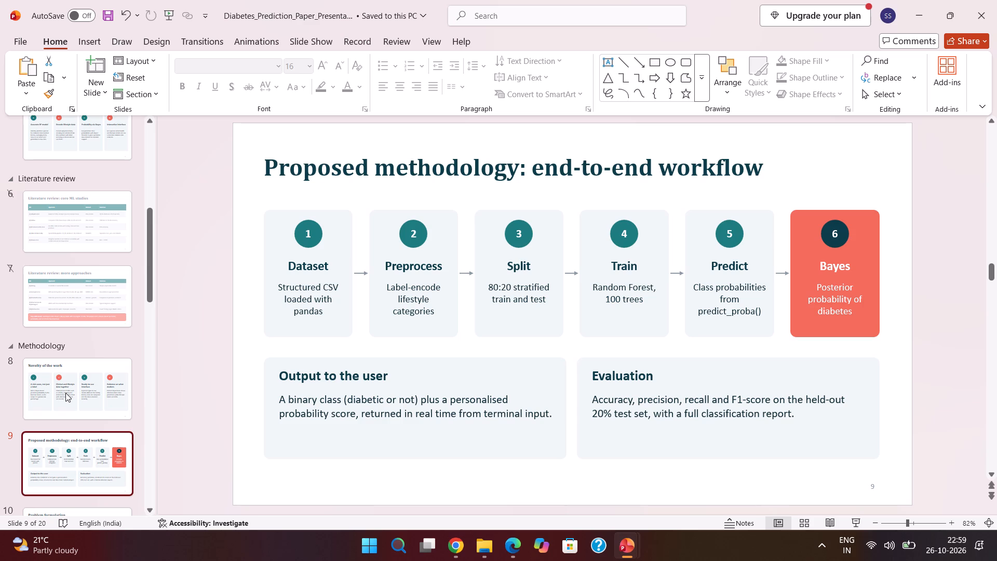
pyautogui.press('Down')
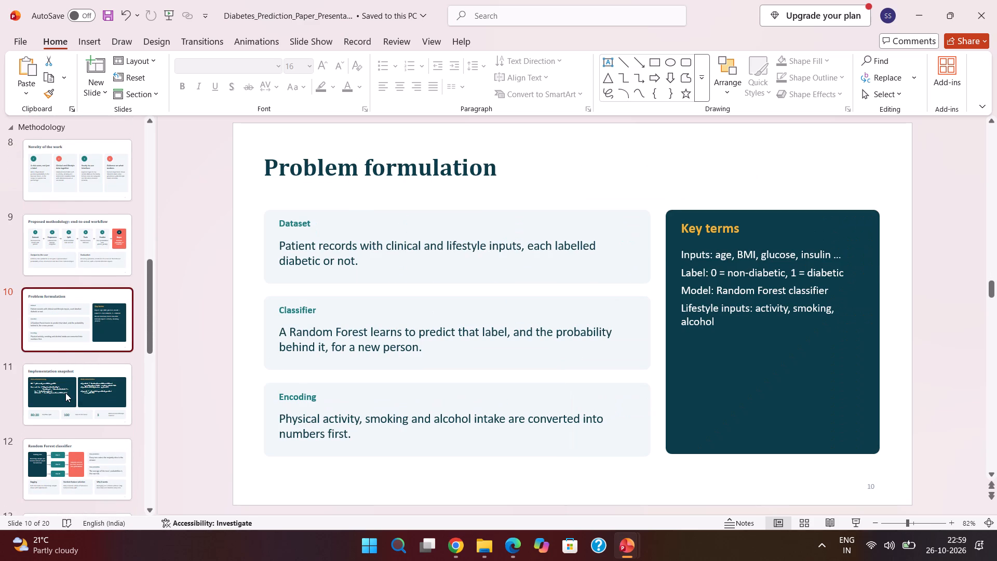
pyautogui.press('Down')
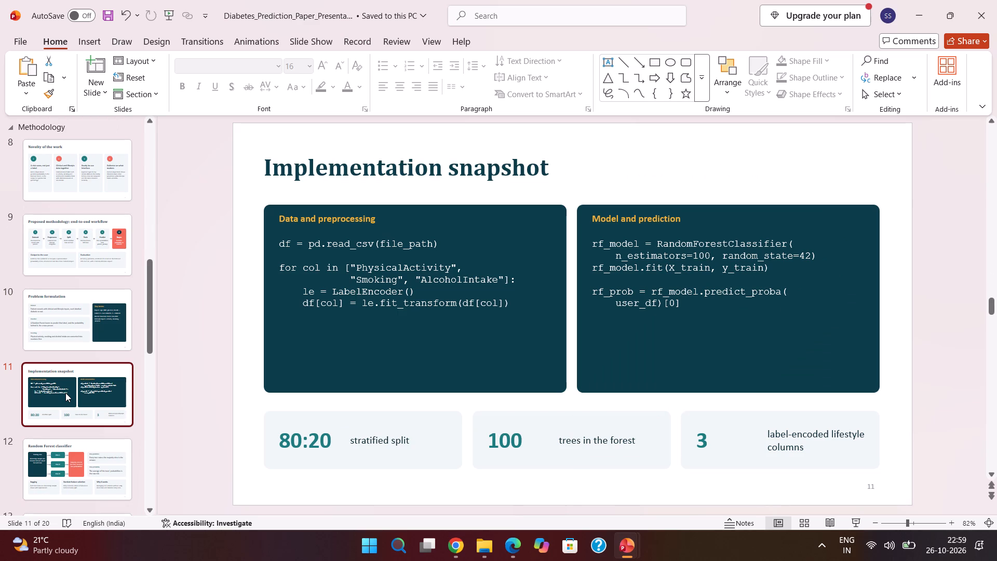
pyautogui.press('Down')
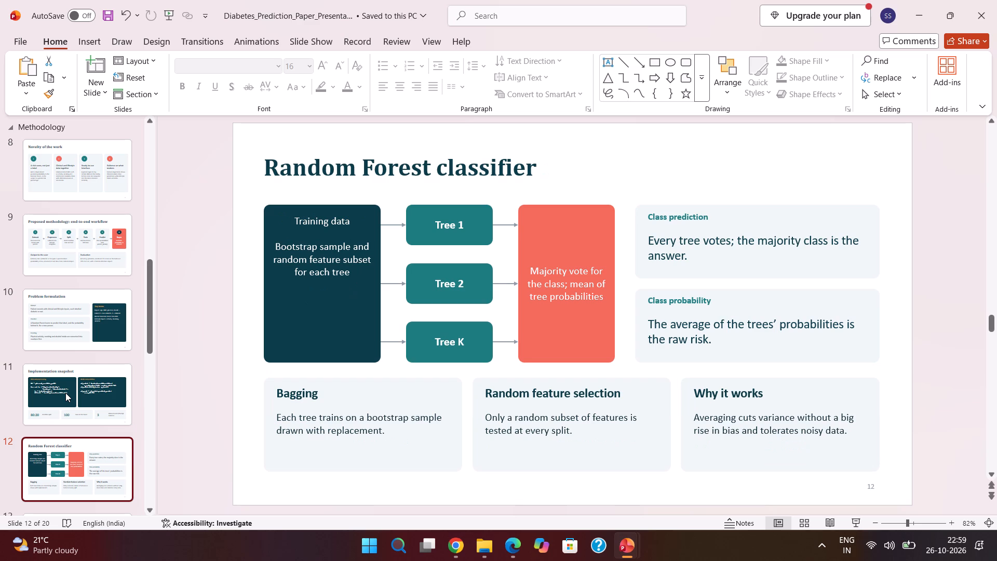
pyautogui.press('Down')
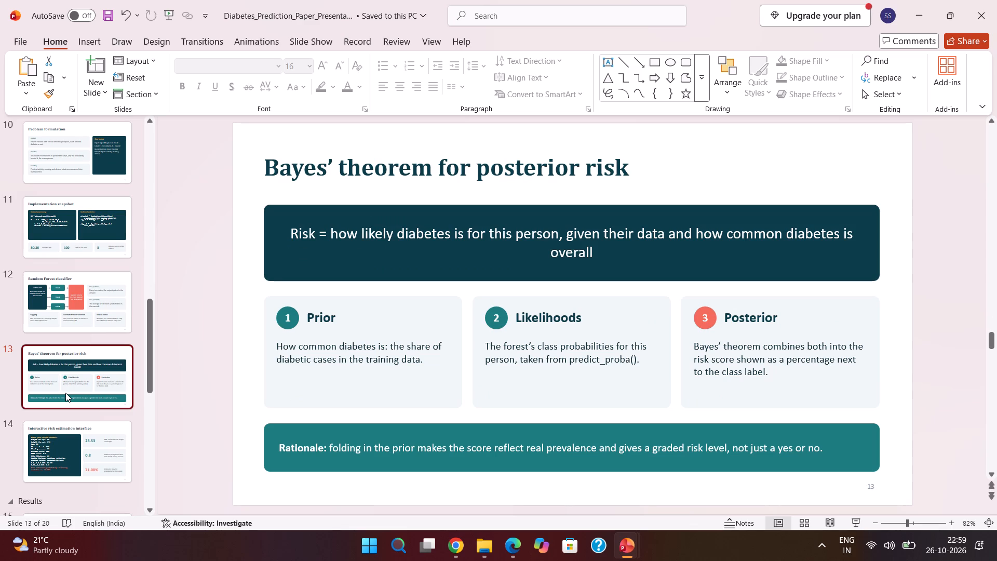
pyautogui.press('Down')
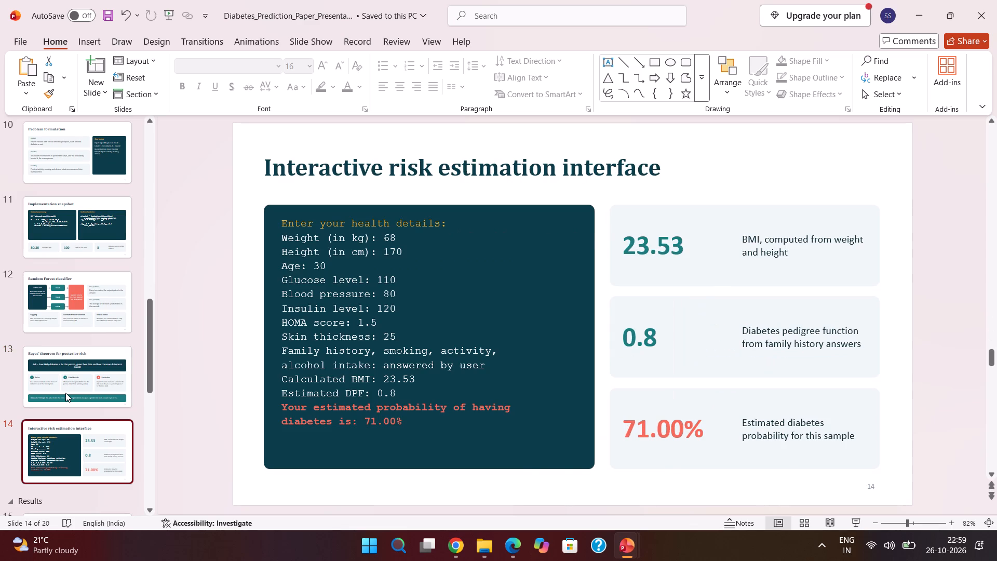
# Review the two Results slides and the first Wrap-up slides, ending on the Limitations and future scope slide.
pyautogui.press('Down')
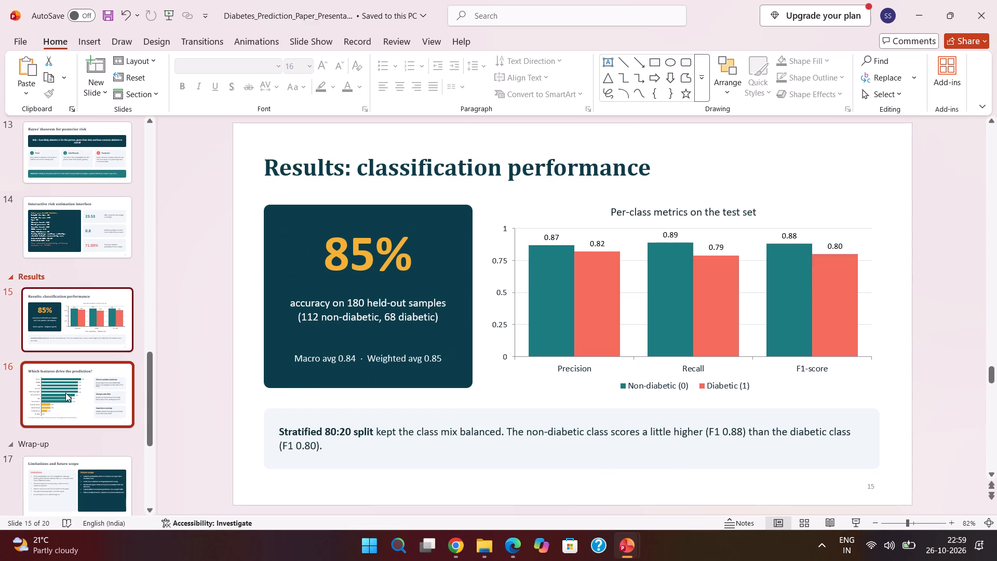
pyautogui.press('Down')
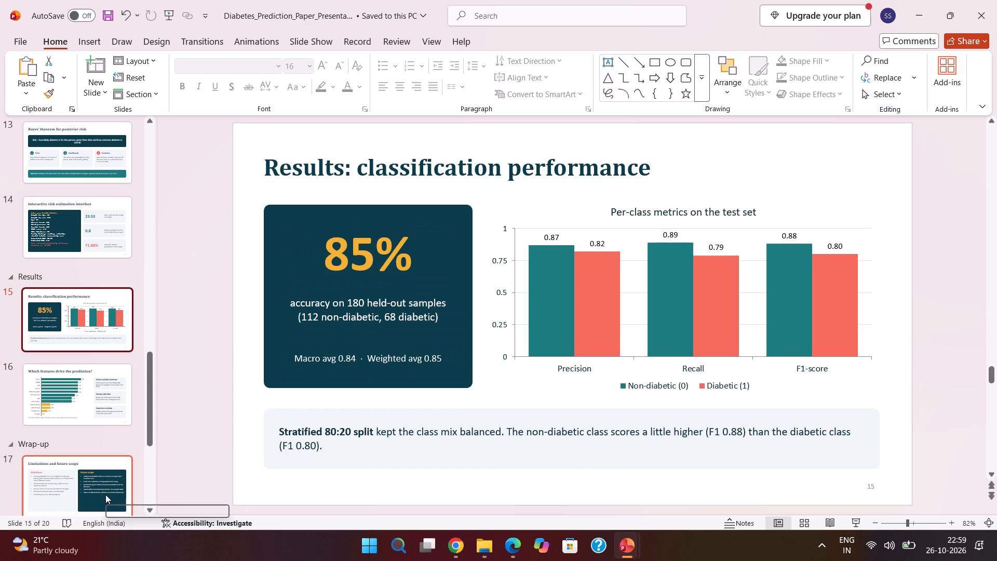
pyautogui.moveTo(147, 361); pyautogui.dragTo(149, 370)
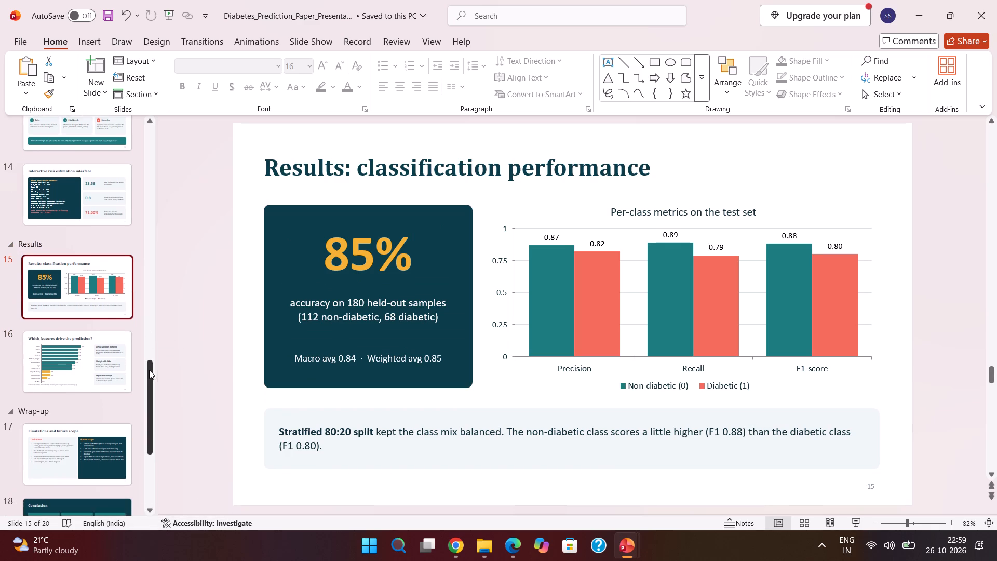
pyautogui.moveTo(149, 370); pyautogui.dragTo(149, 376)
pyautogui.click(71, 259)
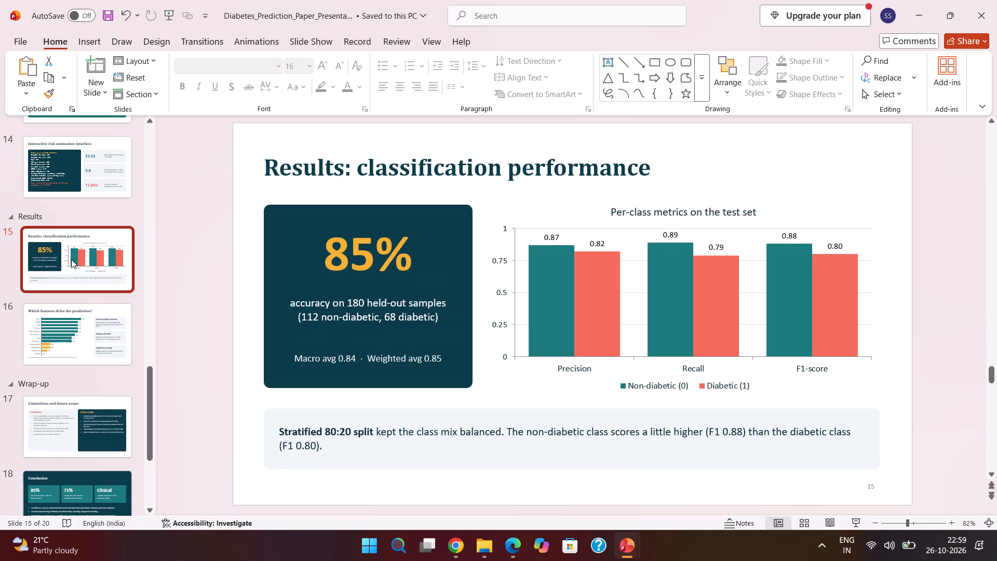
pyautogui.press('Down')
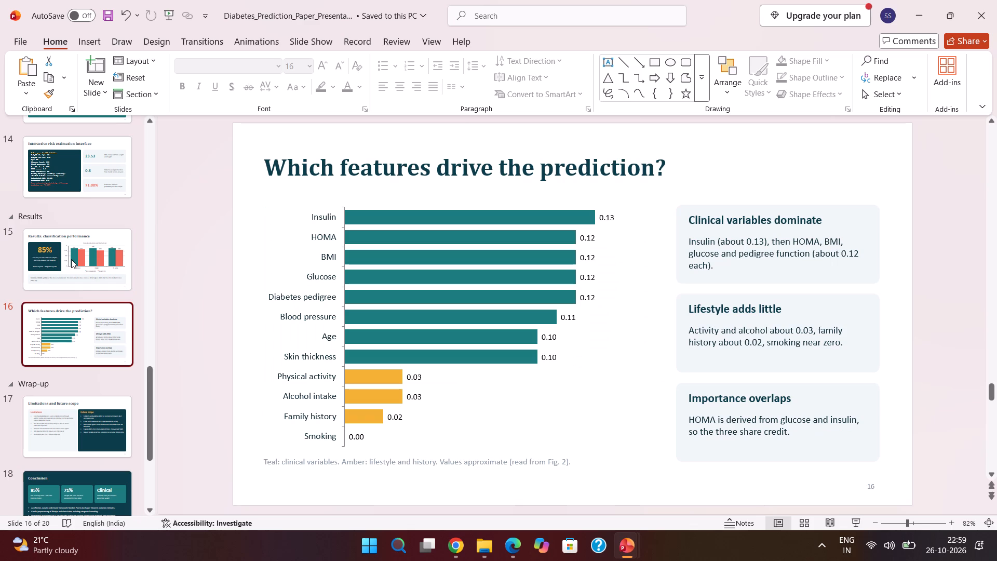
pyautogui.press('Down')
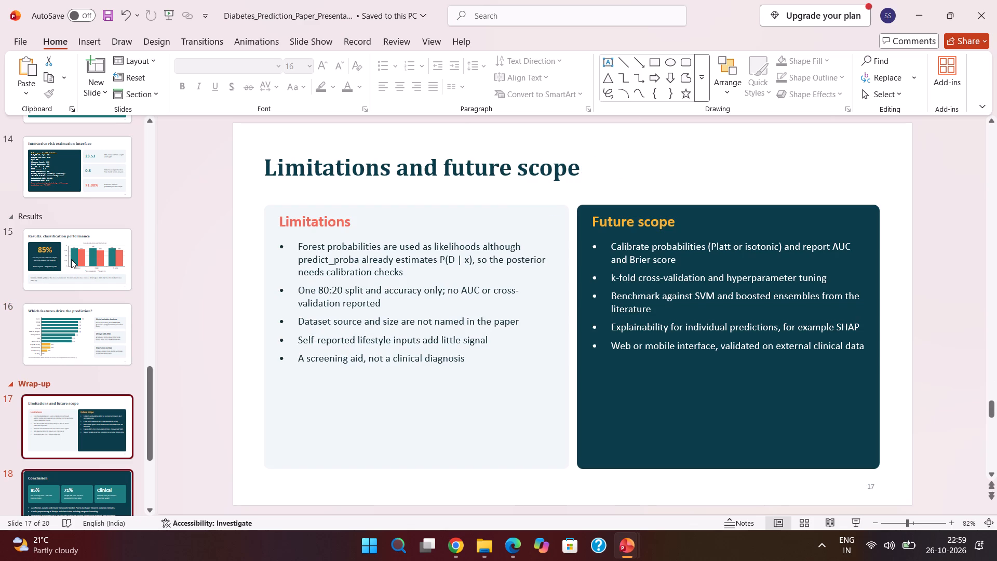
pyautogui.scroll(-3, 71, 259)
pyautogui.click(93, 252)
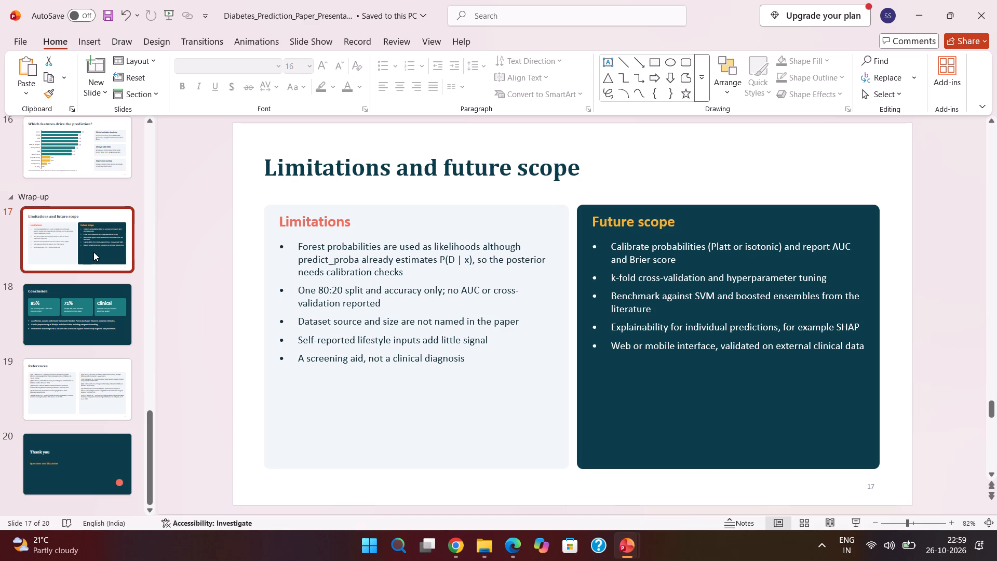
pyautogui.press('Down')
pyautogui.press('Up')
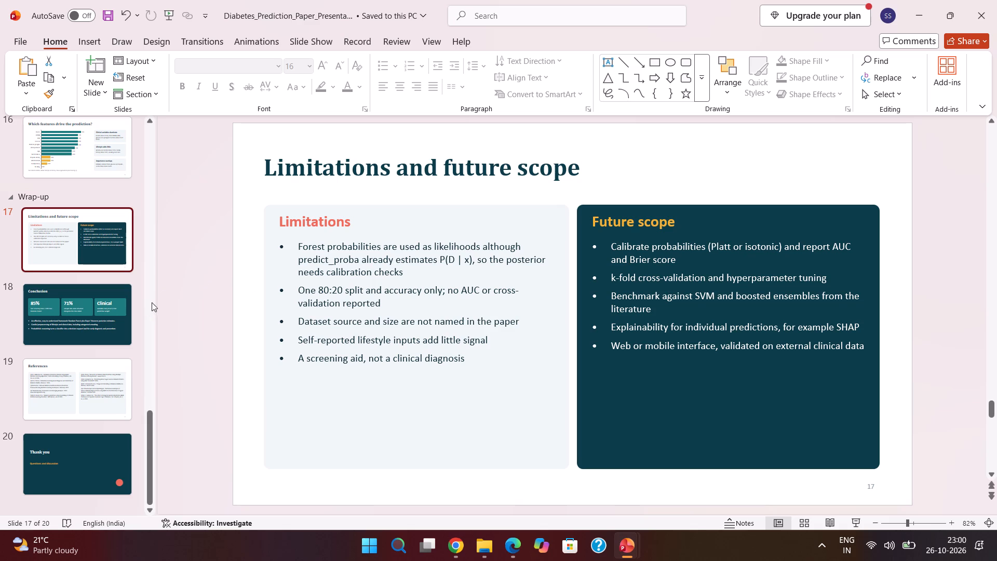
# Open the probability PDF from the recent files and examine the figures, conclusion and references on its last page.
pyautogui.click(485, 557)
pyautogui.doubleClick(296, 312)
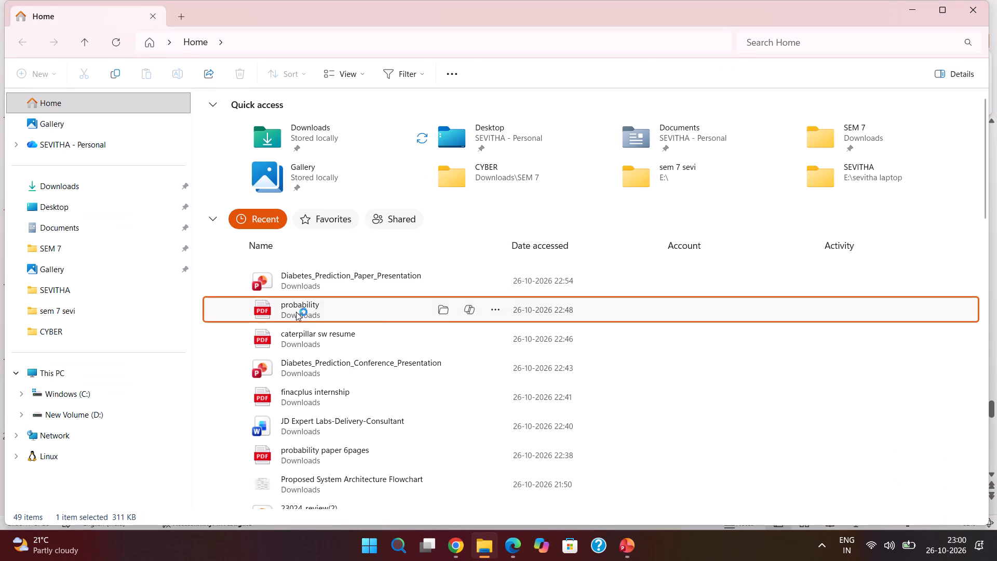
pyautogui.scroll(-19, 296, 312)
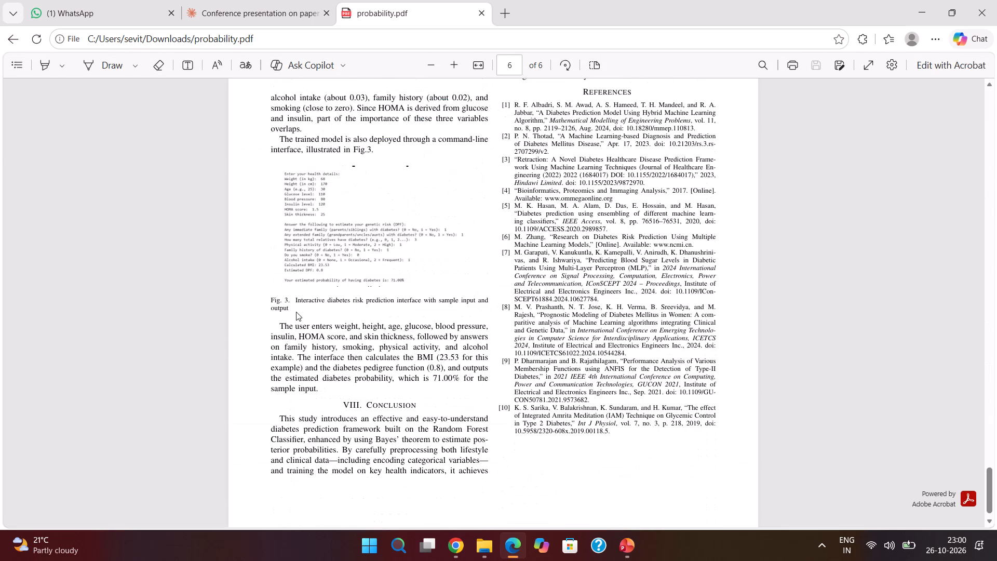
pyautogui.scroll(4, 296, 312)
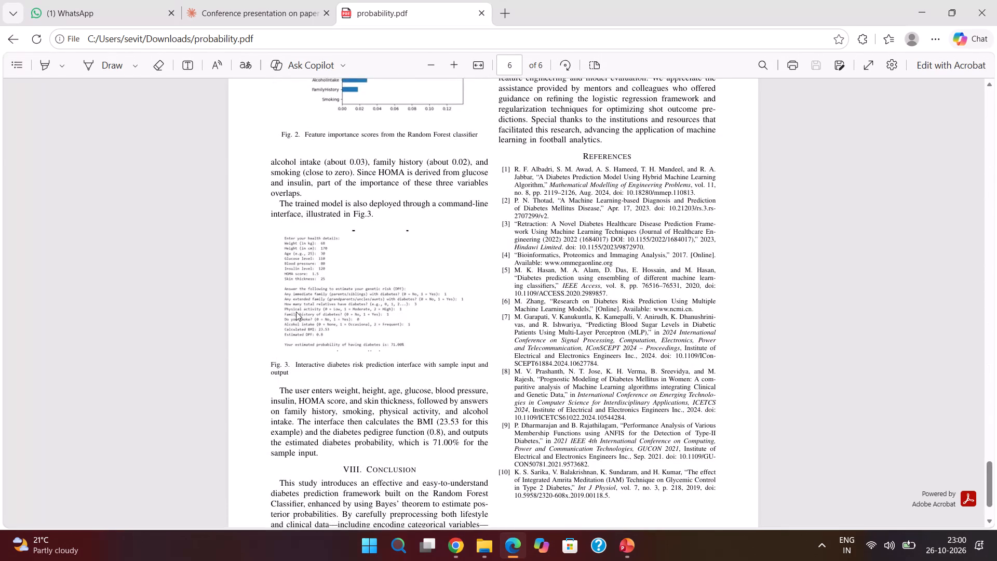
pyautogui.scroll(2, 296, 312)
pyautogui.scroll(-1, 296, 312)
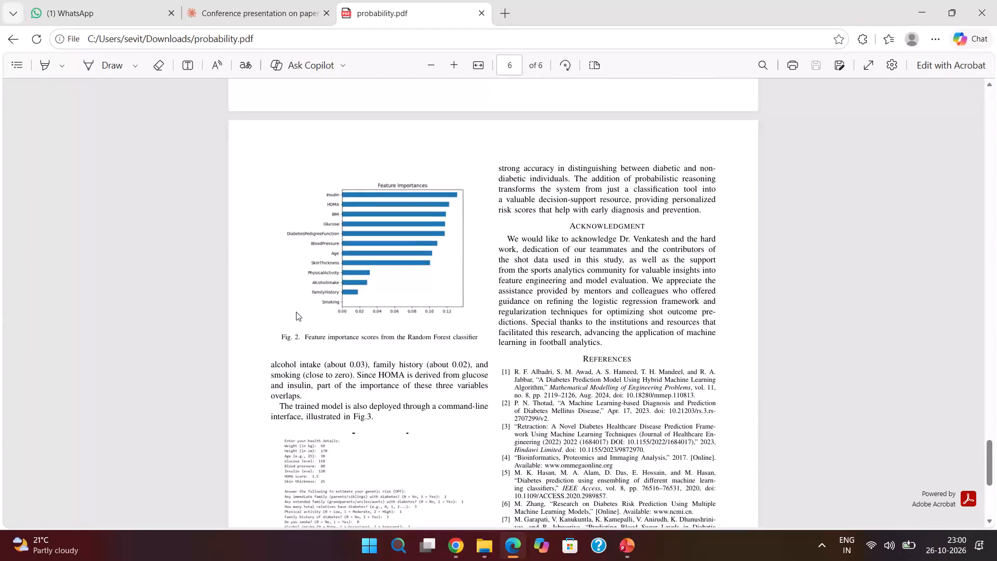
pyautogui.scroll(-3, 296, 312)
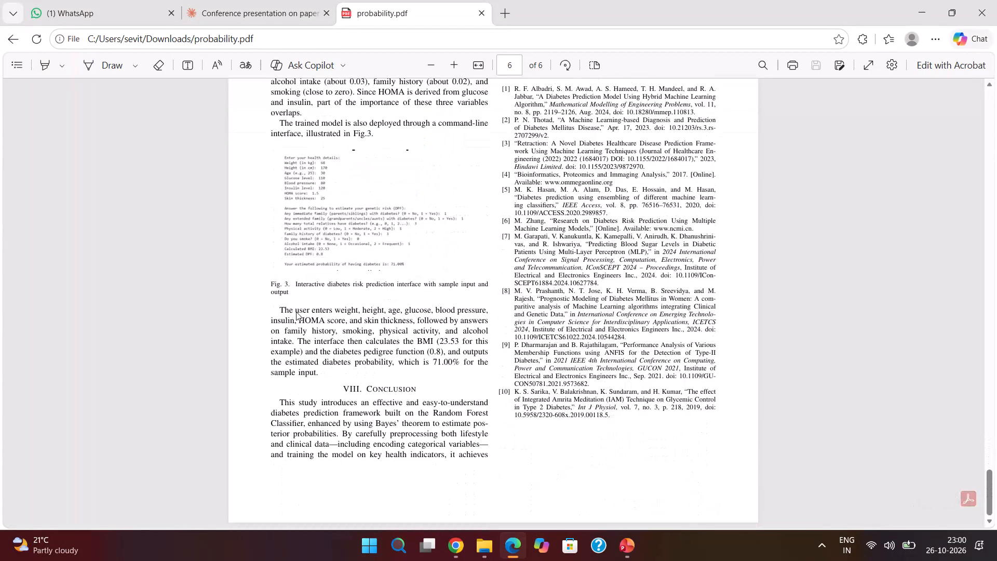
pyautogui.scroll(2, 328, 407)
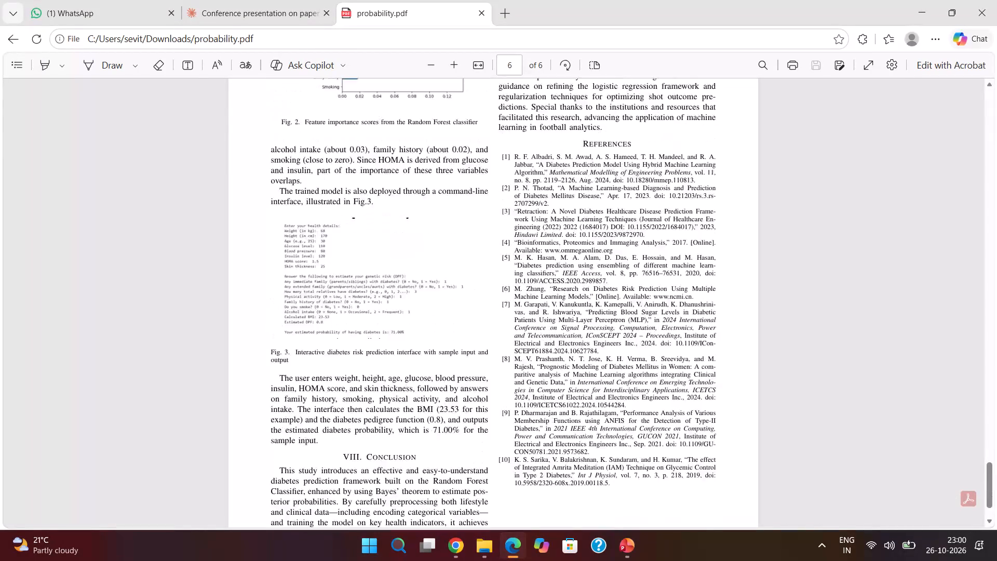
pyautogui.scroll(6, 328, 407)
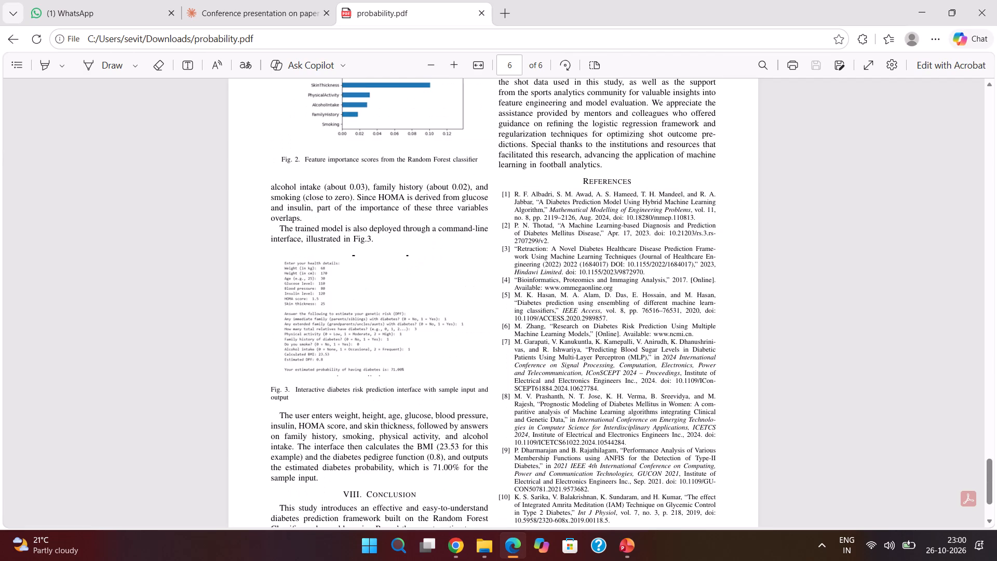
pyautogui.scroll(1, 328, 407)
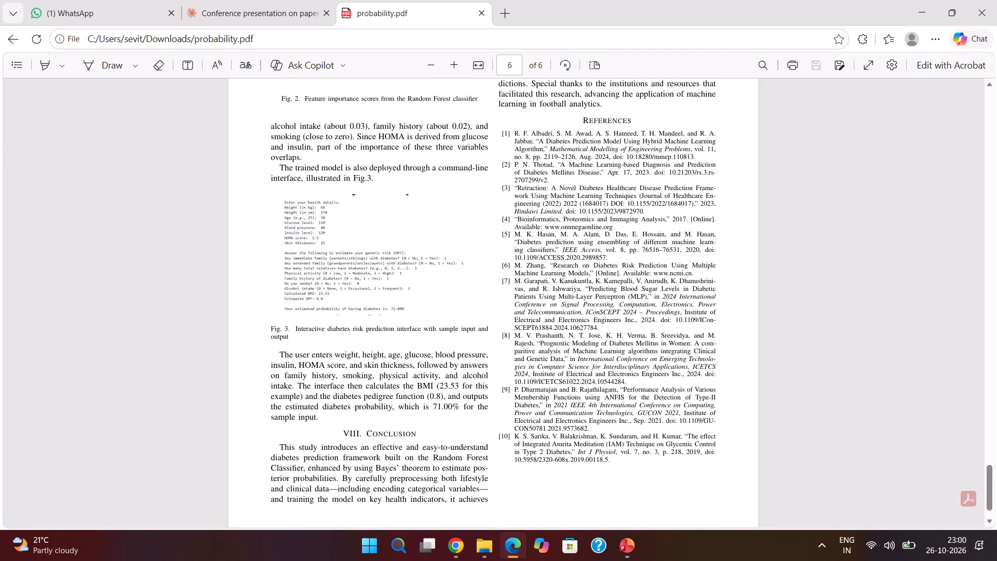
pyautogui.scroll(5, 380, 490)
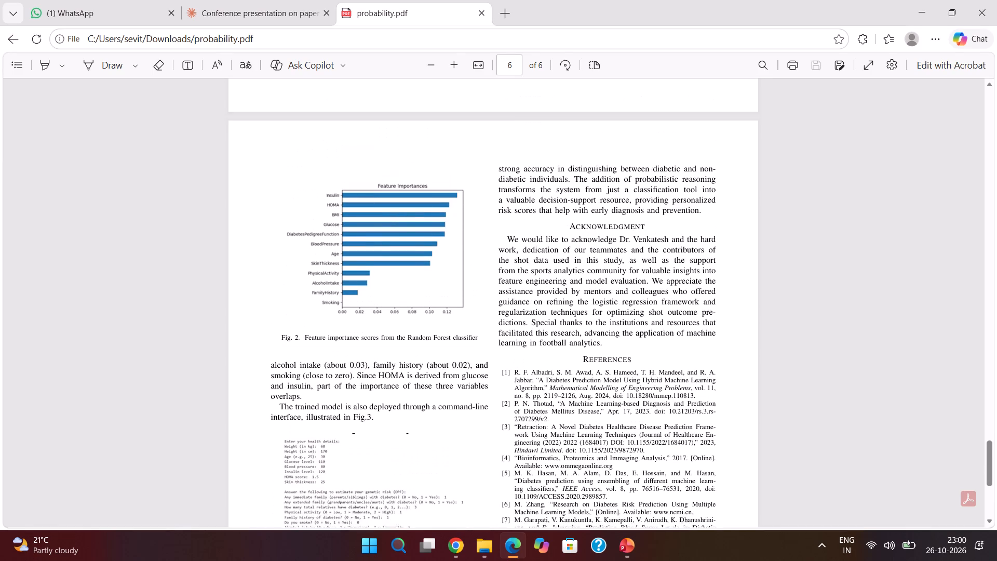
pyautogui.scroll(1, 380, 490)
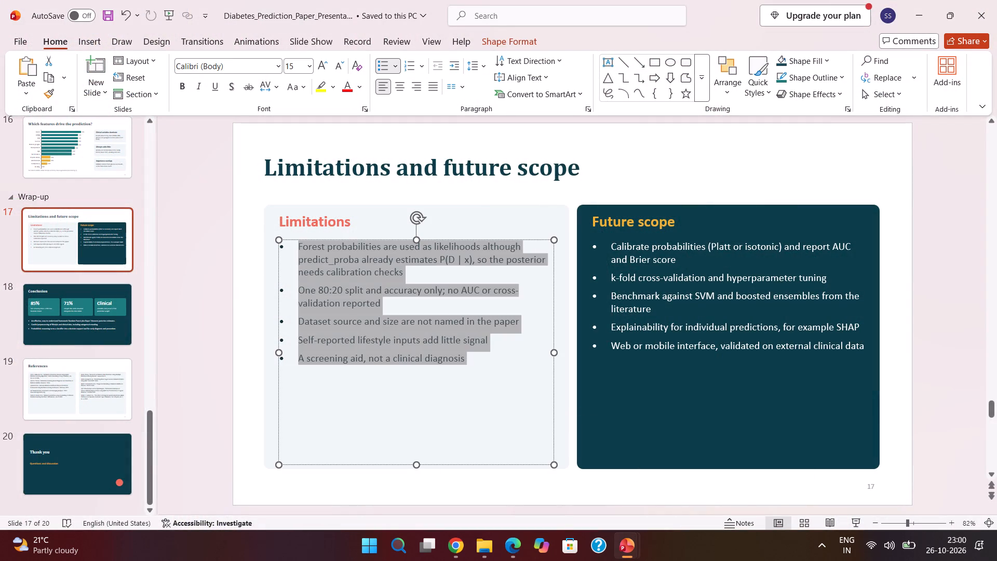
pyautogui.press('BackSpace')
# Delete the Limitations heading text above the emptied bullet area.
pyautogui.click(358, 221)
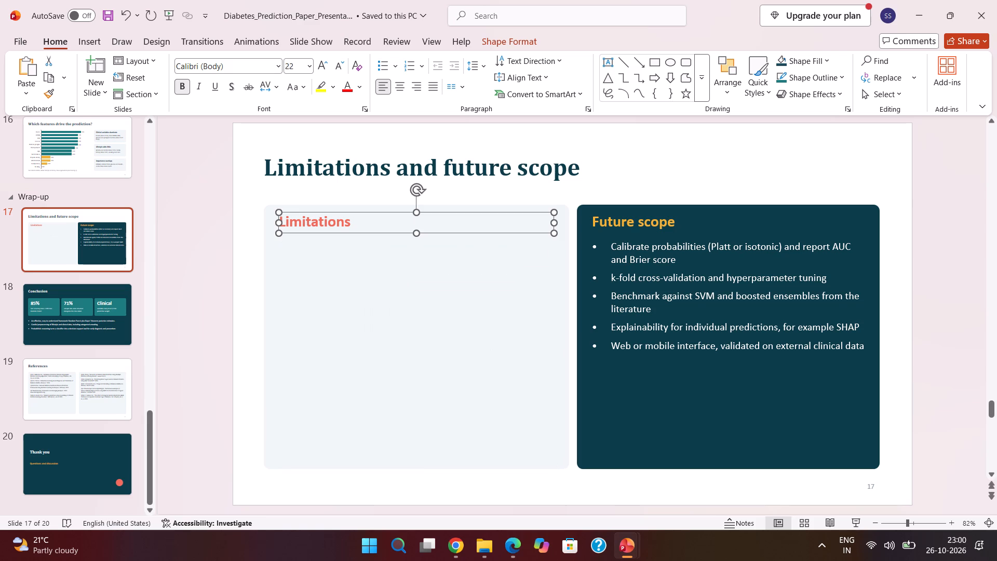
pyautogui.hotkey('ctrl', 'a')
pyautogui.click(339, 222)
pyautogui.hotkey('ctrl', 'a')
pyautogui.press('BackSpace')
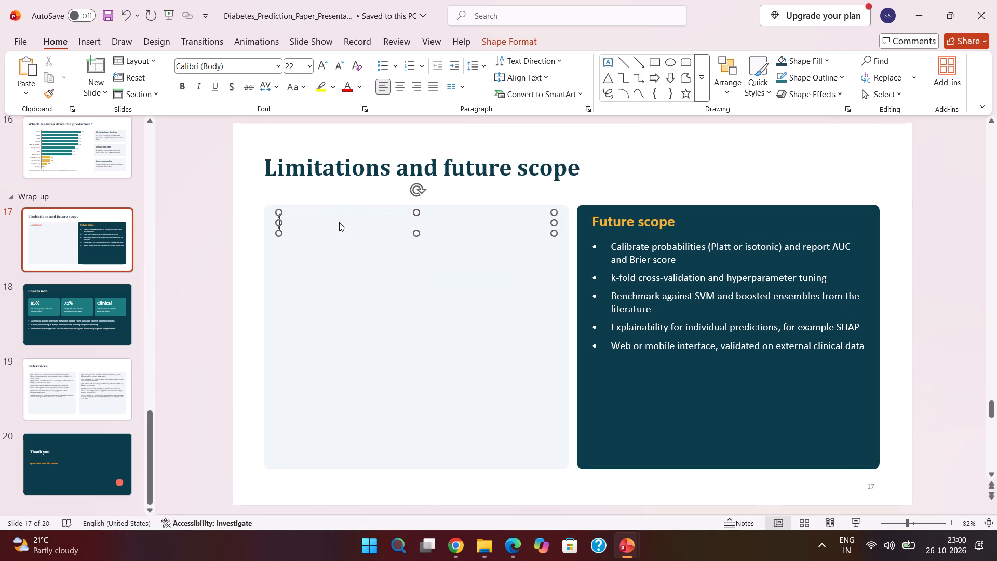
# Cut the emptied bullet text box from the light panel on the Limitations and future scope slide.
pyautogui.click(372, 312)
pyautogui.rightClick(372, 312)
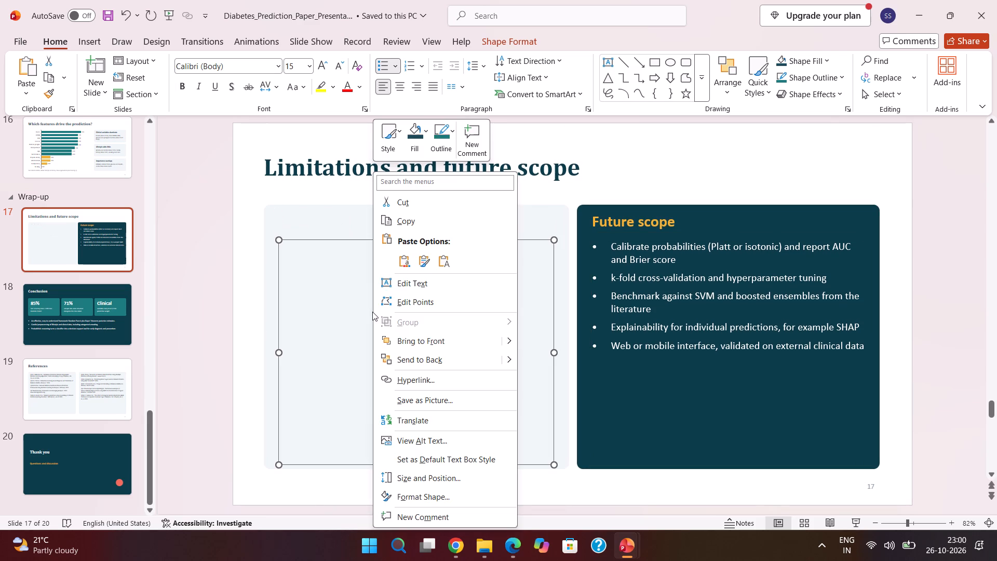
pyautogui.click(393, 204)
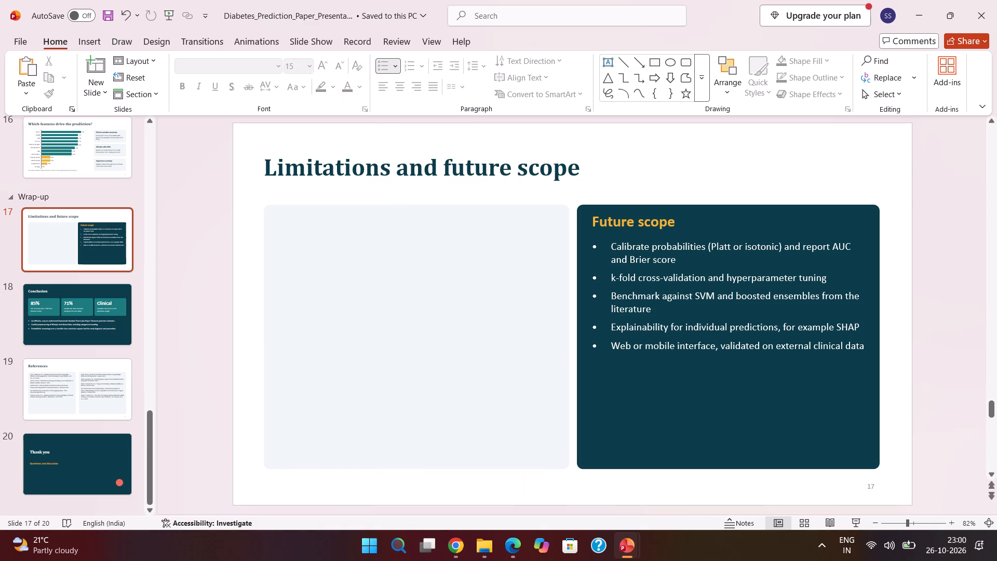
# Cut the empty light panel from the Limitations and future scope slide.
pyautogui.click(370, 238)
pyautogui.rightClick(370, 238)
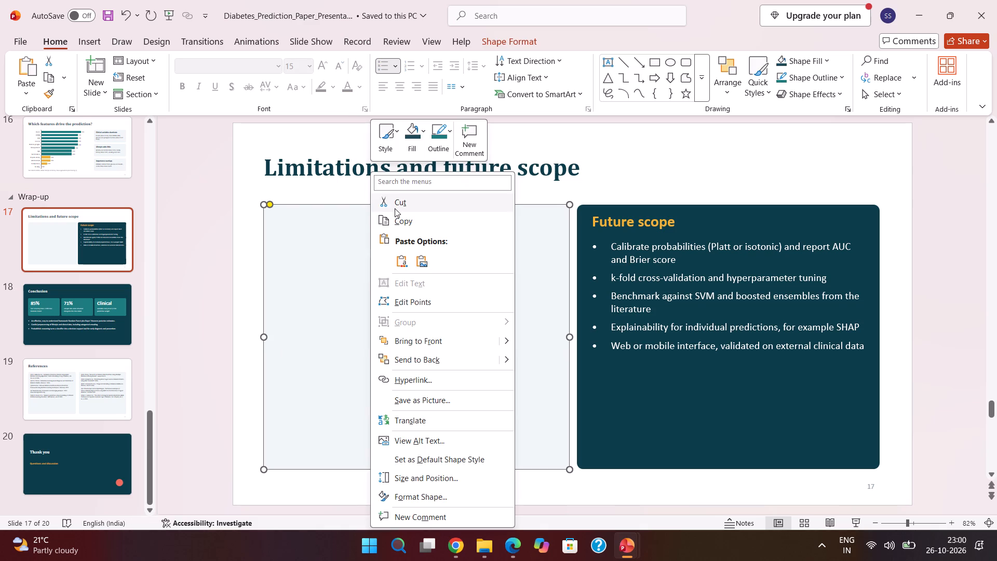
pyautogui.click(395, 208)
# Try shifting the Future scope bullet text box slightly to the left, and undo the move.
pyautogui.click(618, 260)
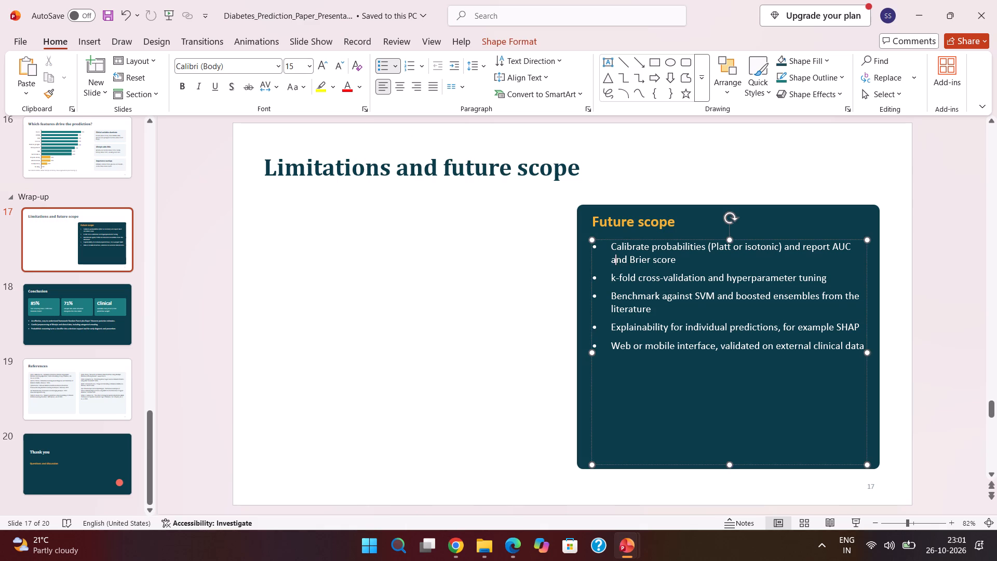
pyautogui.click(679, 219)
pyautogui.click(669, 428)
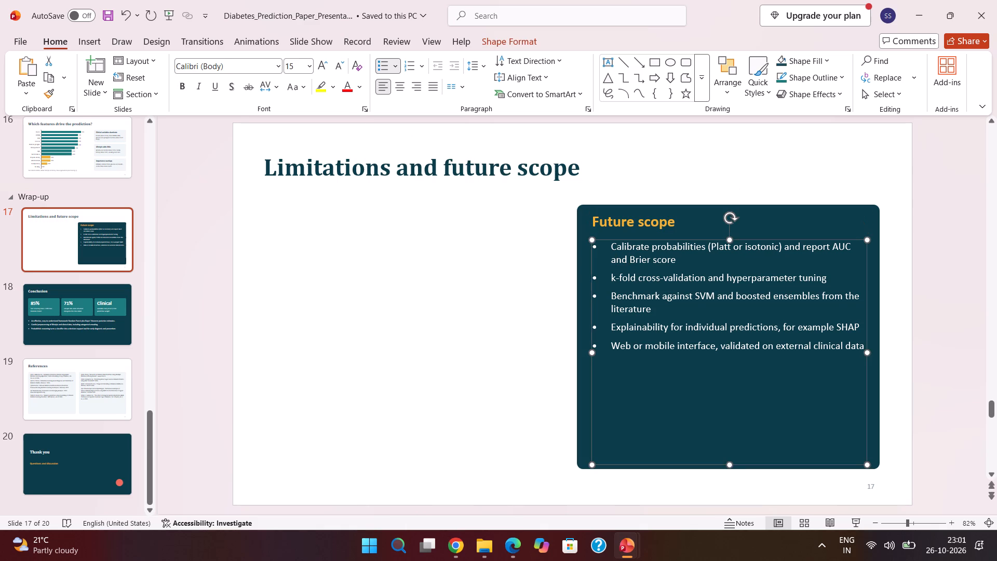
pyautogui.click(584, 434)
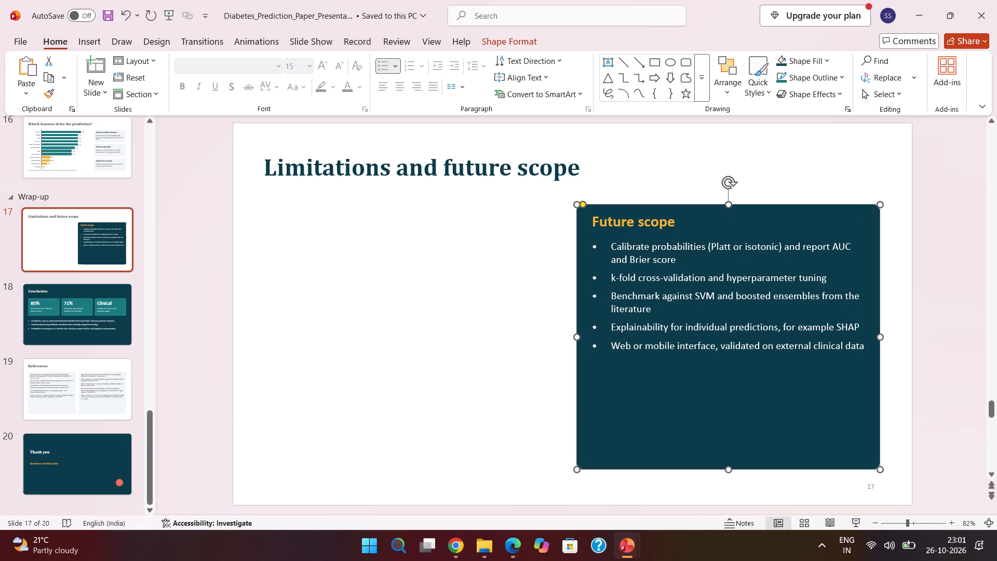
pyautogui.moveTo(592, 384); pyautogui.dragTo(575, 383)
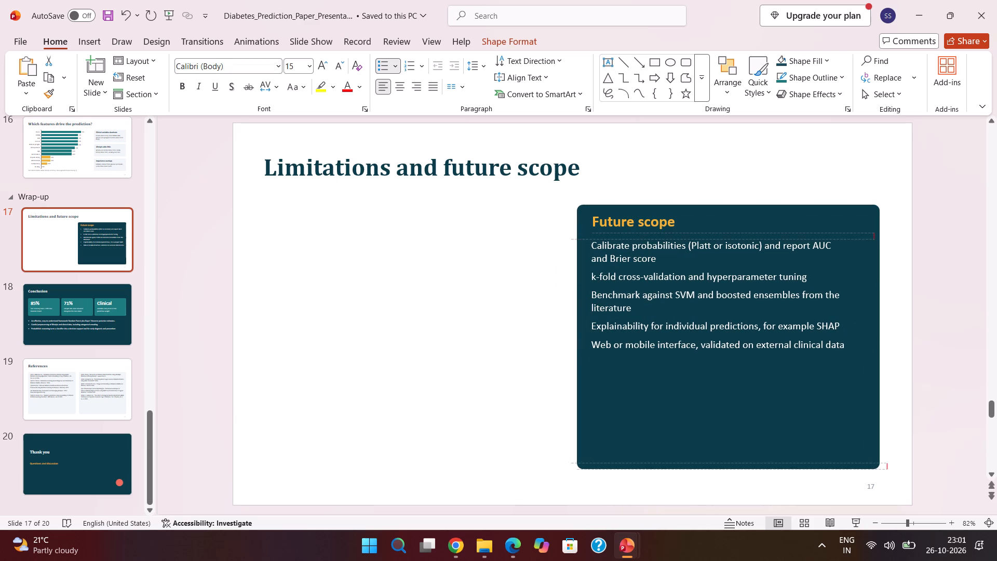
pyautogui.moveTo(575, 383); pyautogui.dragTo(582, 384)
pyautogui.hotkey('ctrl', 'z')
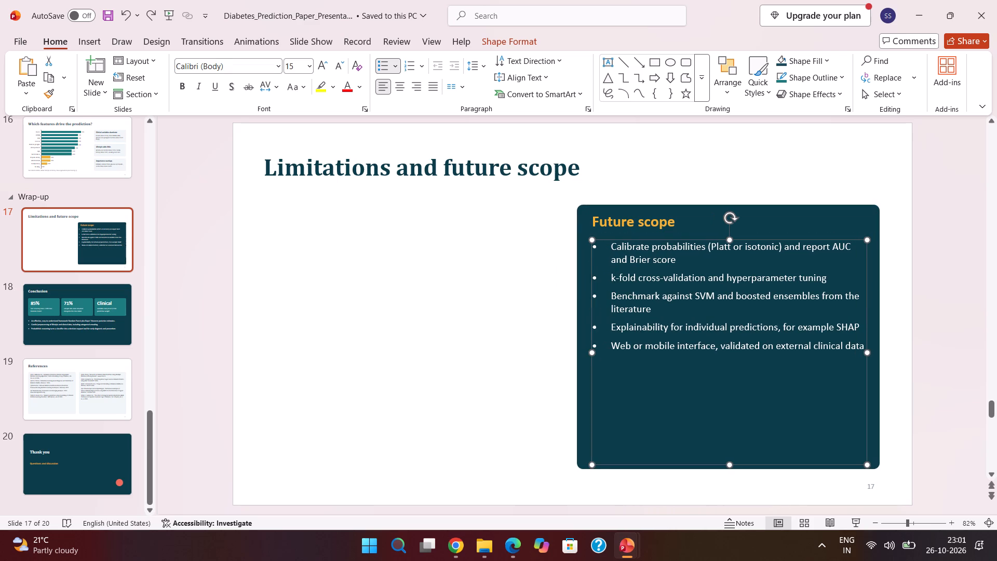
# Move the dark Future scope panel into the emptied left half of the slide, beneath the title.
pyautogui.click(582, 384)
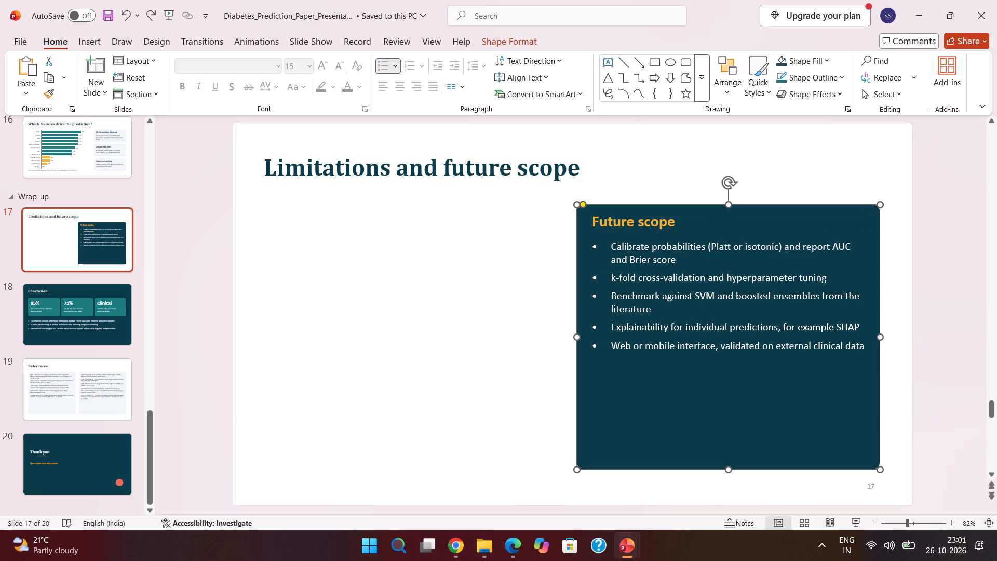
pyautogui.moveTo(576, 384); pyautogui.dragTo(360, 383)
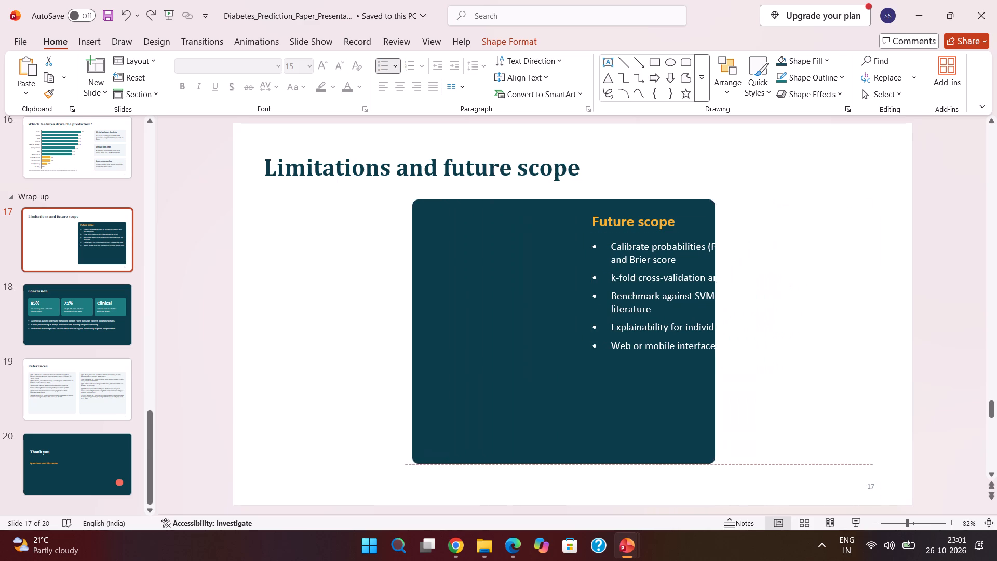
pyautogui.moveTo(360, 383); pyautogui.dragTo(274, 382)
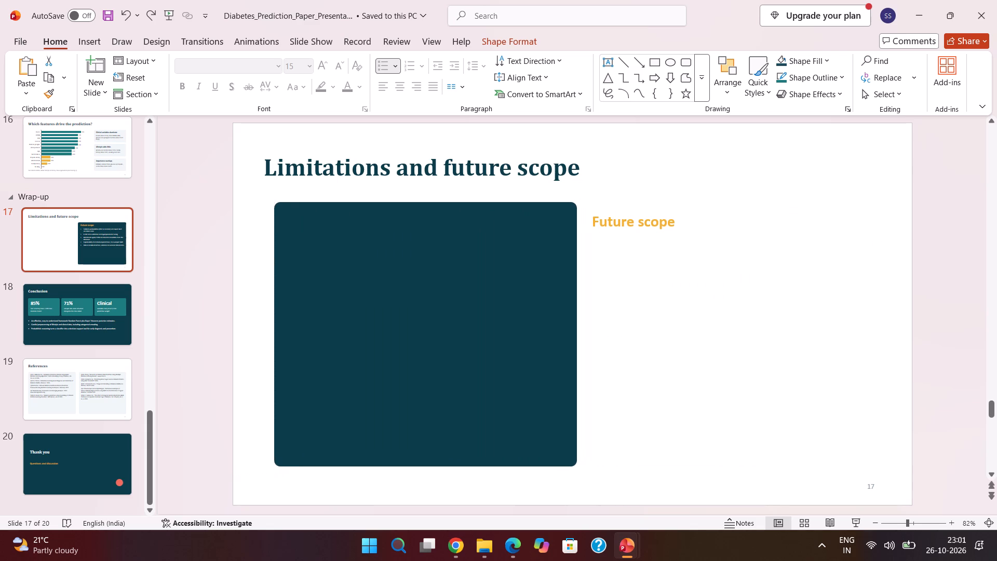
pyautogui.moveTo(274, 382); pyautogui.dragTo(274, 383)
# Move the Future scope bullet text box onto the relocated dark panel.
pyautogui.click(688, 339)
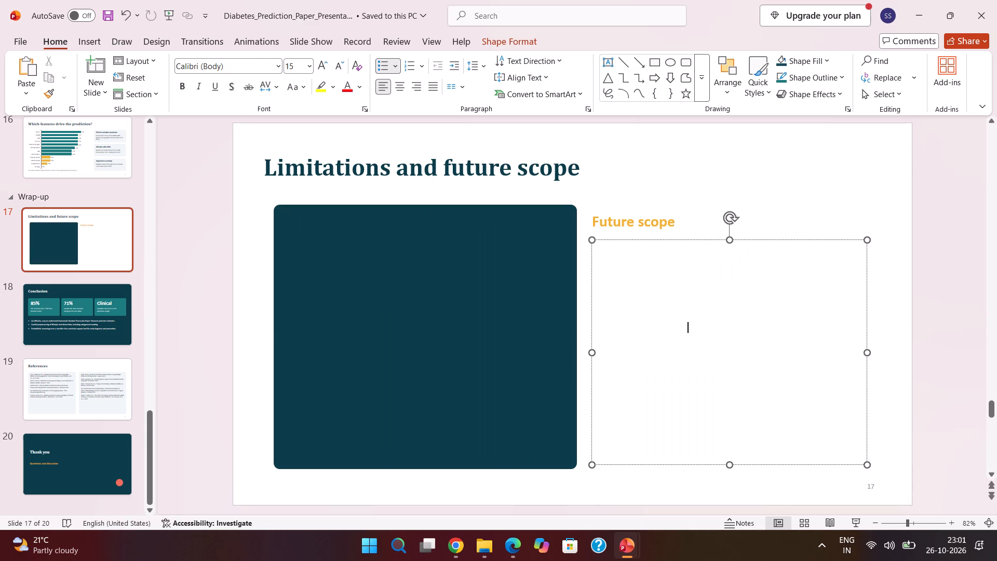
pyautogui.hotkey('ctrl', 'a')
pyautogui.click(688, 339)
pyautogui.moveTo(590, 315); pyautogui.dragTo(389, 300)
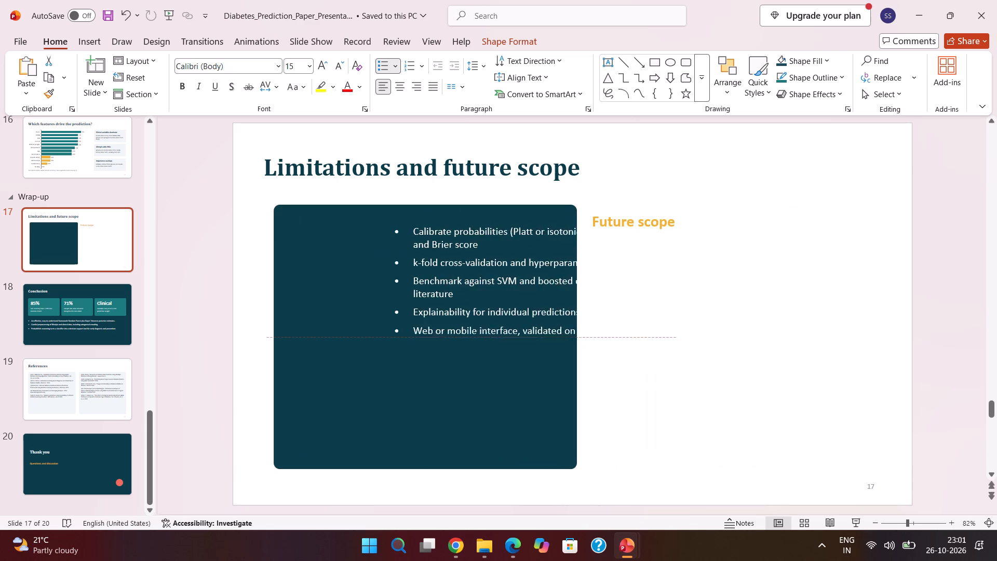
pyautogui.moveTo(389, 300); pyautogui.dragTo(293, 341)
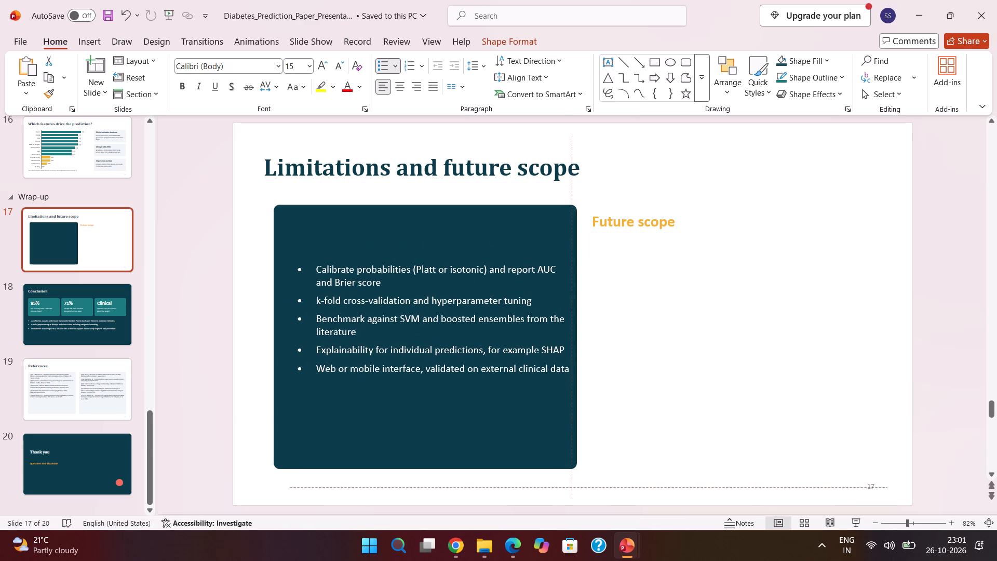
pyautogui.moveTo(293, 341); pyautogui.dragTo(293, 342)
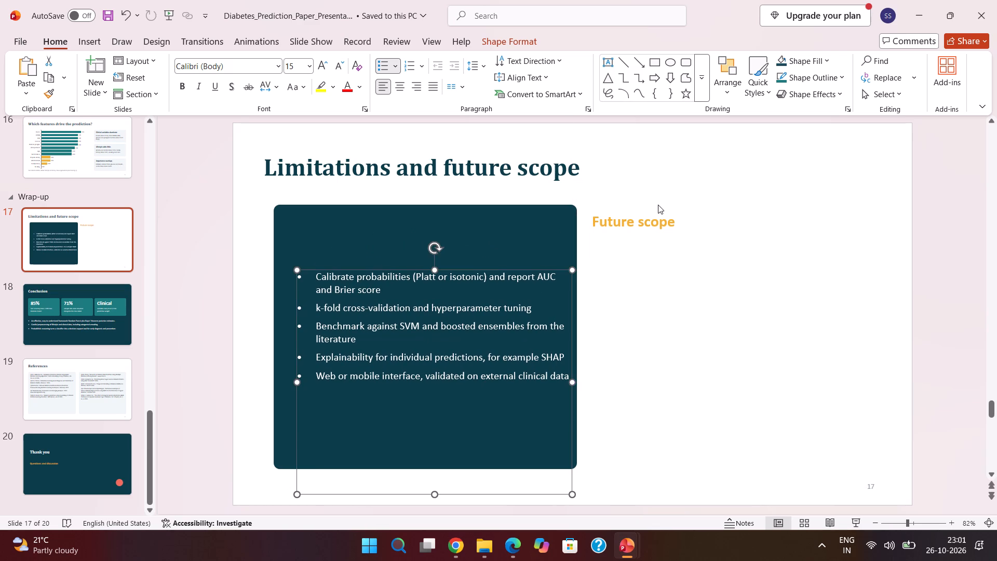
# Move the Future scope heading onto the dark panel, above the bullets and aligned with their text box.
pyautogui.click(652, 214)
pyautogui.moveTo(663, 212); pyautogui.dragTo(582, 217)
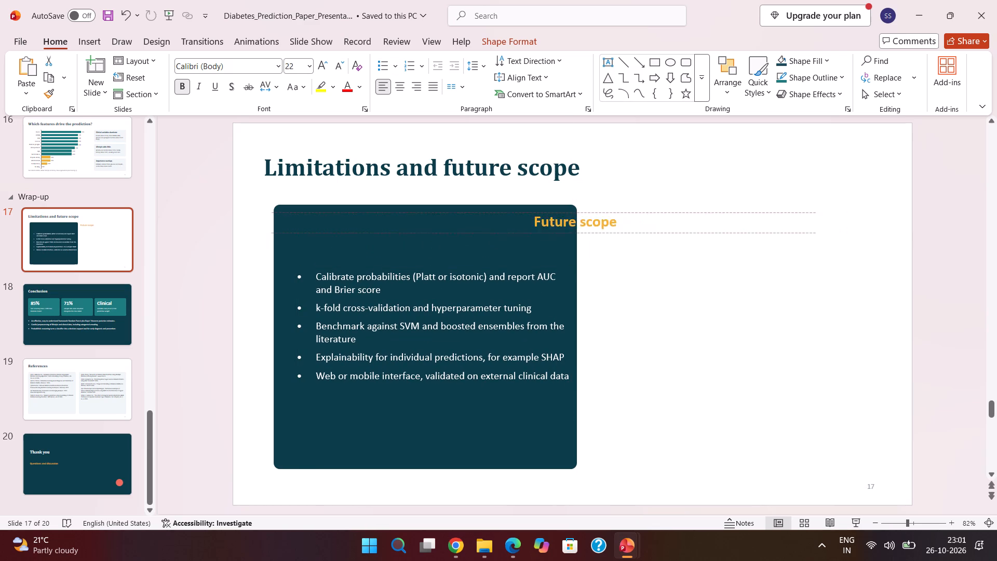
pyautogui.moveTo(582, 217); pyautogui.dragTo(369, 225)
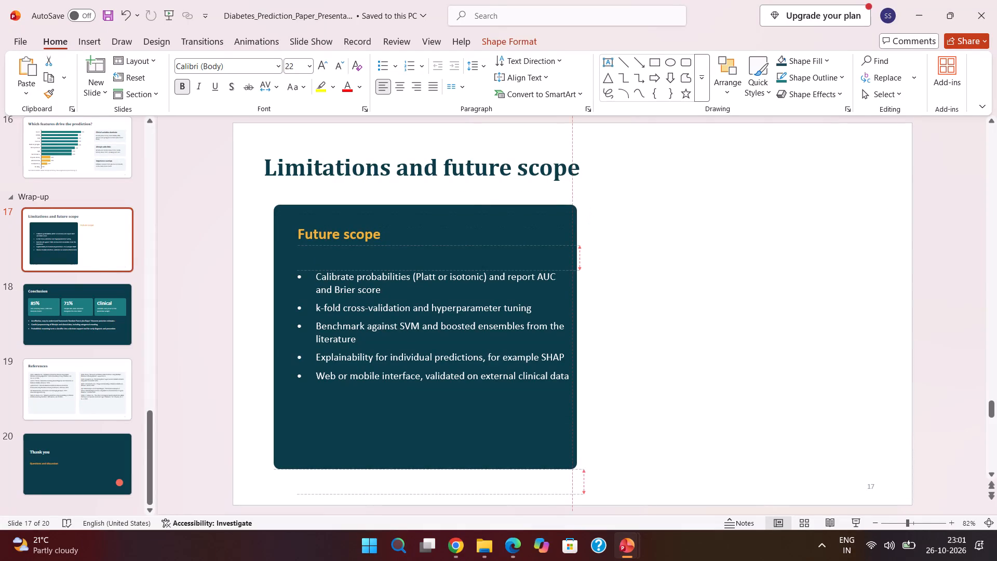
pyautogui.moveTo(369, 225); pyautogui.dragTo(368, 225)
# Change the title of slide 17 to "Future scope".
pyautogui.moveTo(439, 169); pyautogui.dragTo(328, 161)
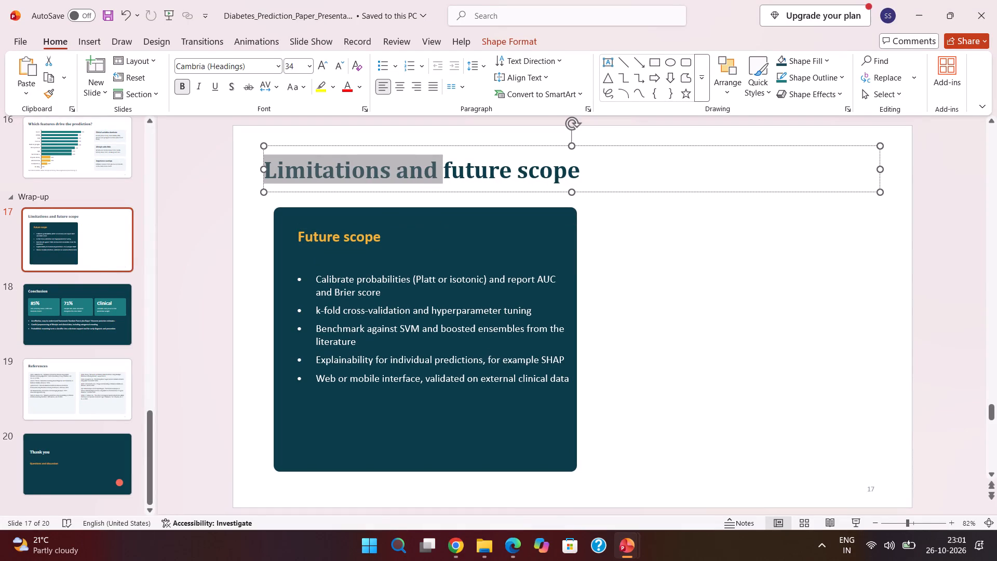
pyautogui.moveTo(328, 161); pyautogui.dragTo(294, 161)
pyautogui.press('BackSpace')
pyautogui.press('Right')
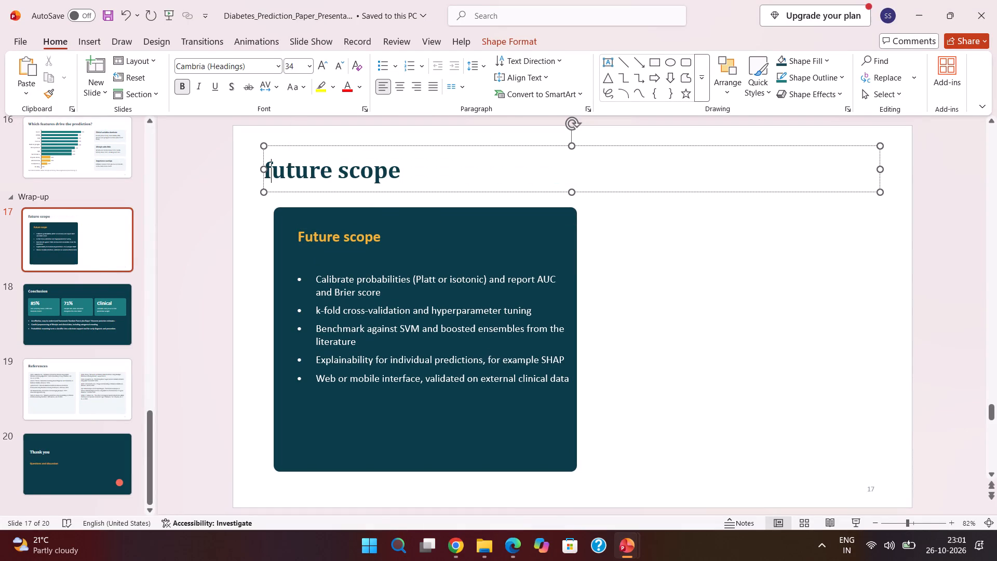
pyautogui.press('BackSpace')
pyautogui.hotkey('shift', 'f')
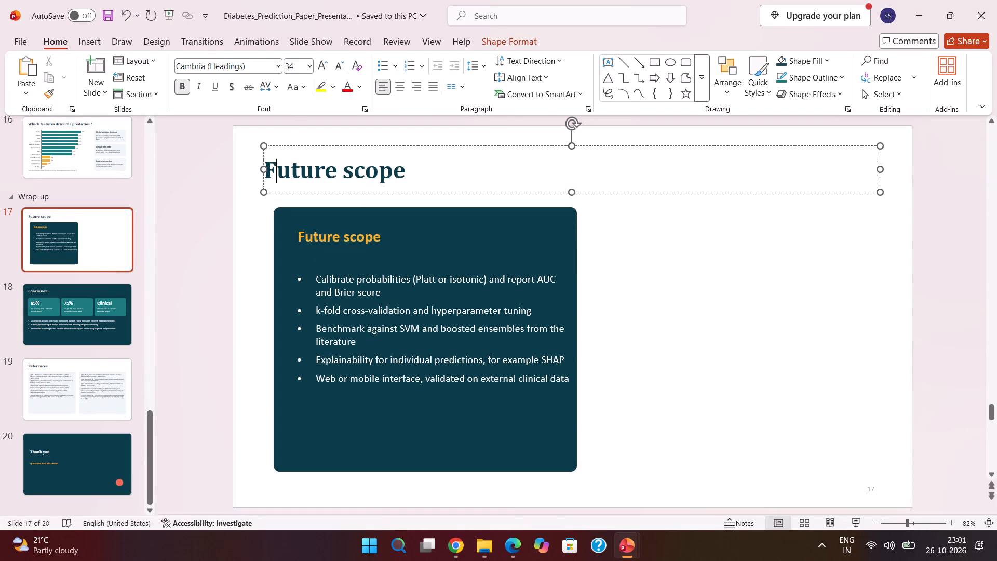
# Move the bullet text box on the dark panel slightly up and left, closer beneath the Future scope heading.
pyautogui.click(397, 360)
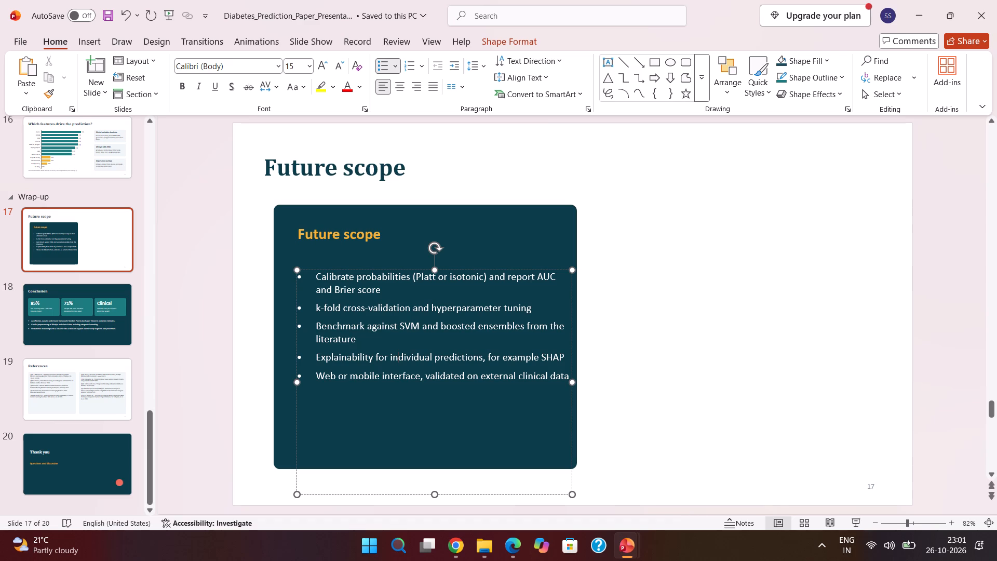
pyautogui.moveTo(298, 355); pyautogui.dragTo(285, 350)
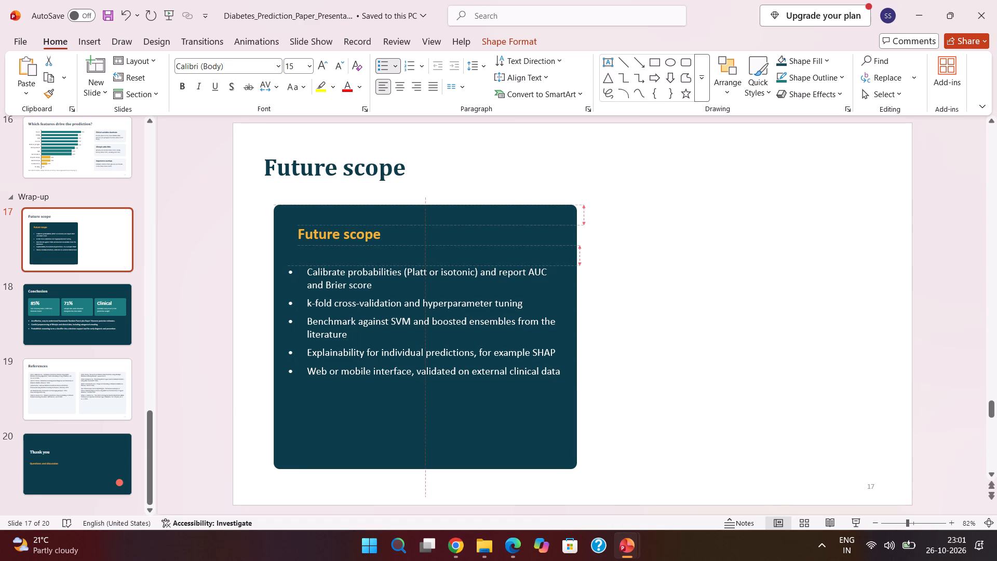
pyautogui.moveTo(285, 350); pyautogui.dragTo(294, 342)
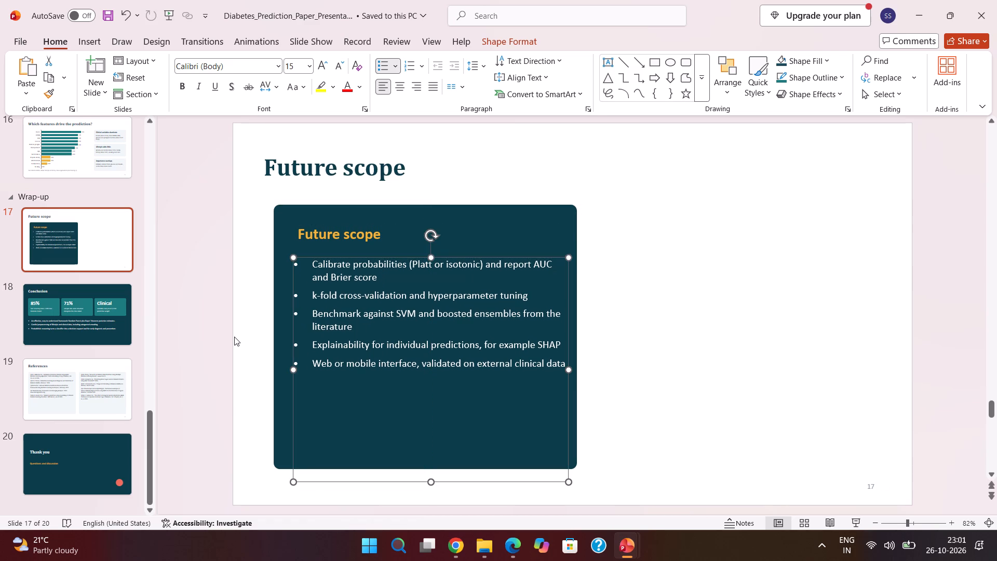
pyautogui.click(234, 337)
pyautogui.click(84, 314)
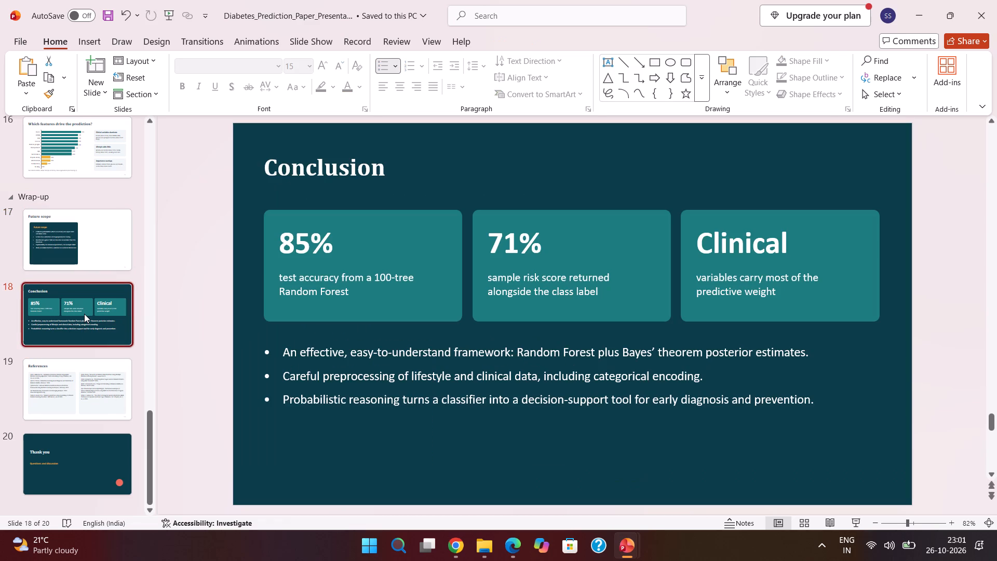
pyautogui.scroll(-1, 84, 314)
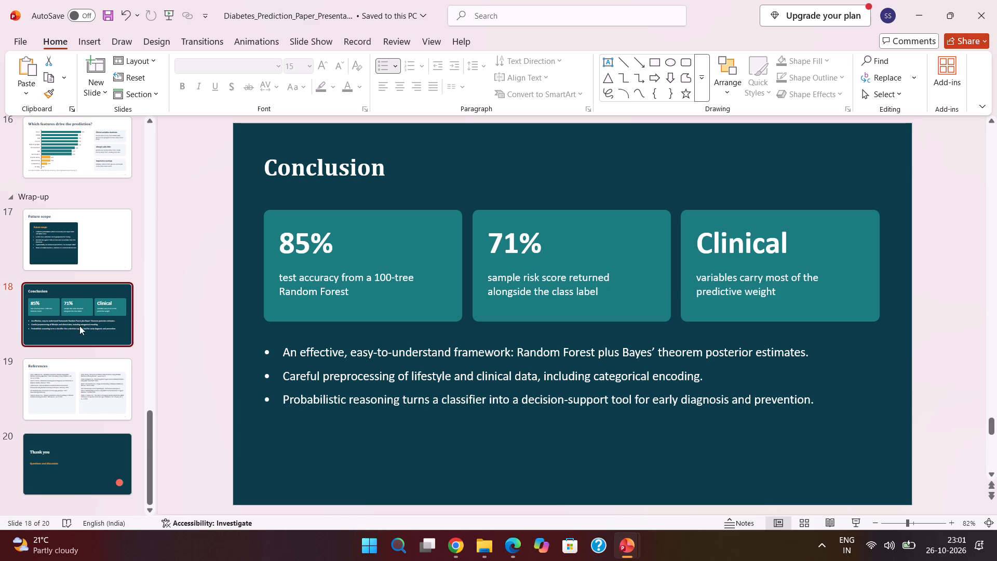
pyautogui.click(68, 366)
pyautogui.click(88, 261)
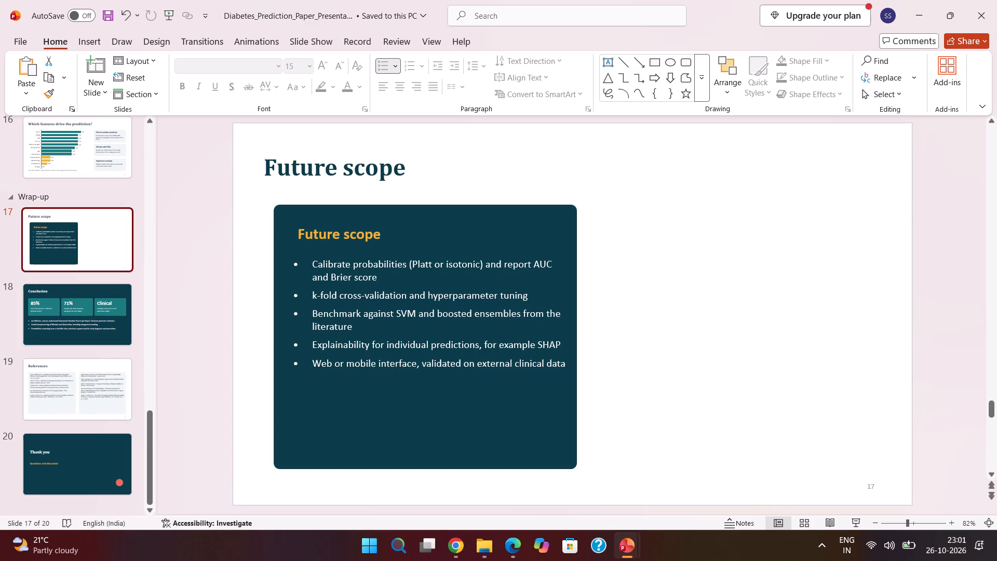
pyautogui.click(28, 252)
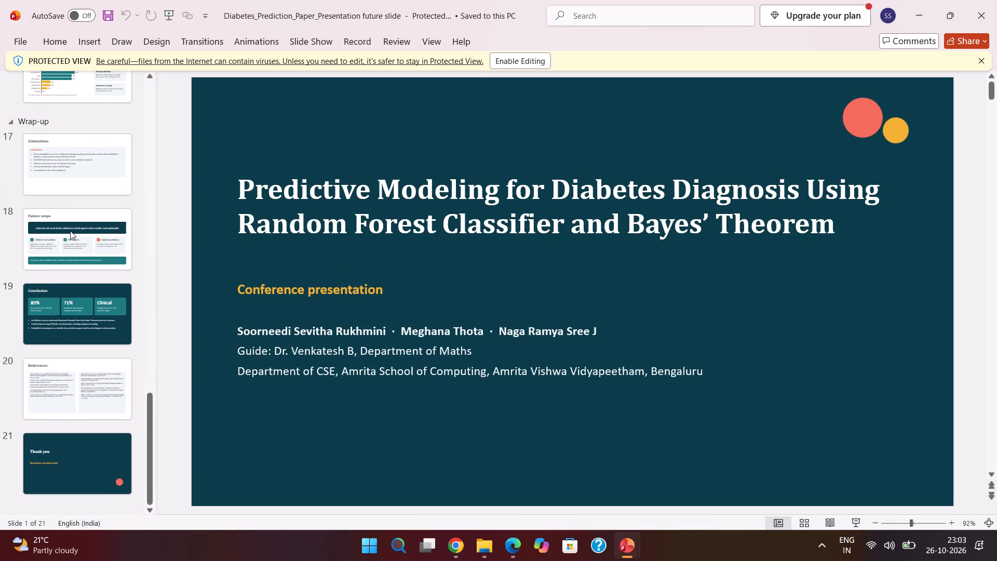
pyautogui.click(47, 220)
pyautogui.hotkey('ctrl', 'c')
pyautogui.hotkey('ctrl', 'c')
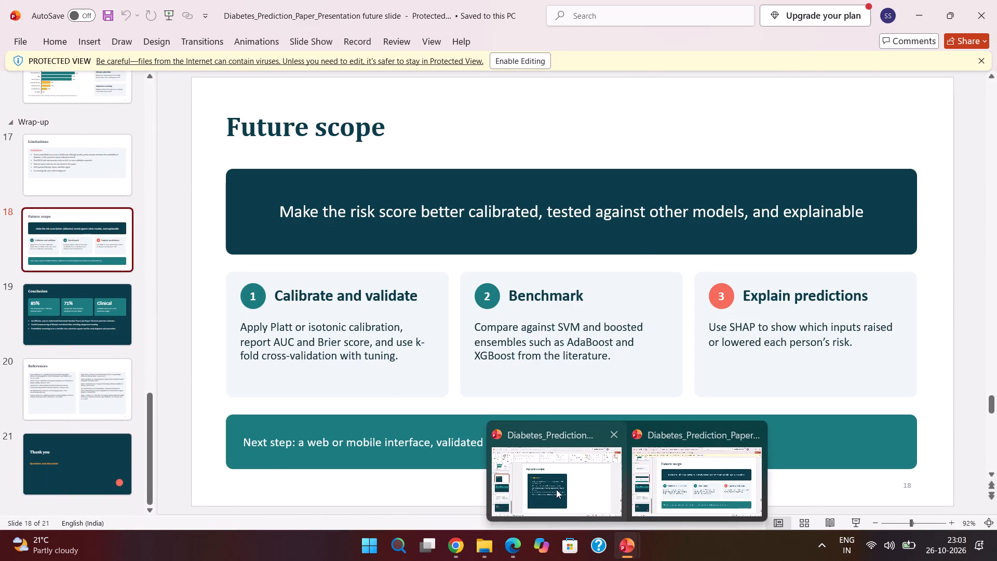
# Replace the old Future scope slide 17 in the working deck with the copied slide and save the deck.
pyautogui.click(556, 489)
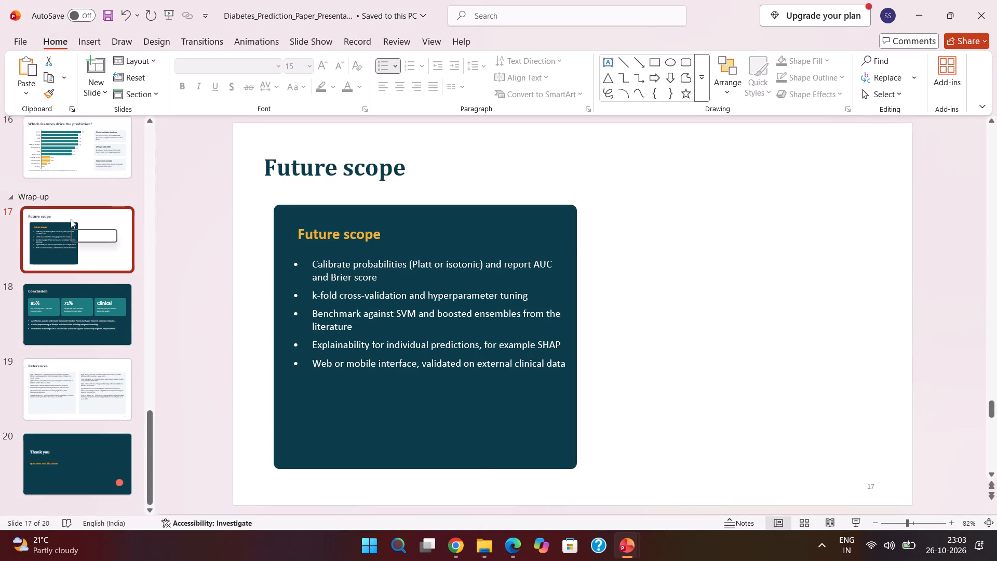
pyautogui.hotkey('ctrl', 'v')
pyautogui.click(65, 241)
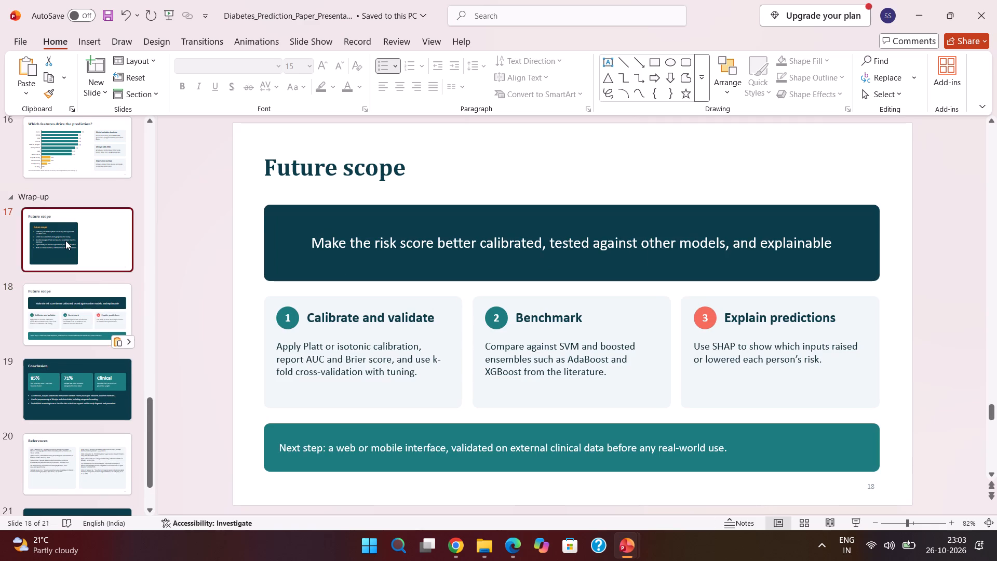
pyautogui.press('Delete')
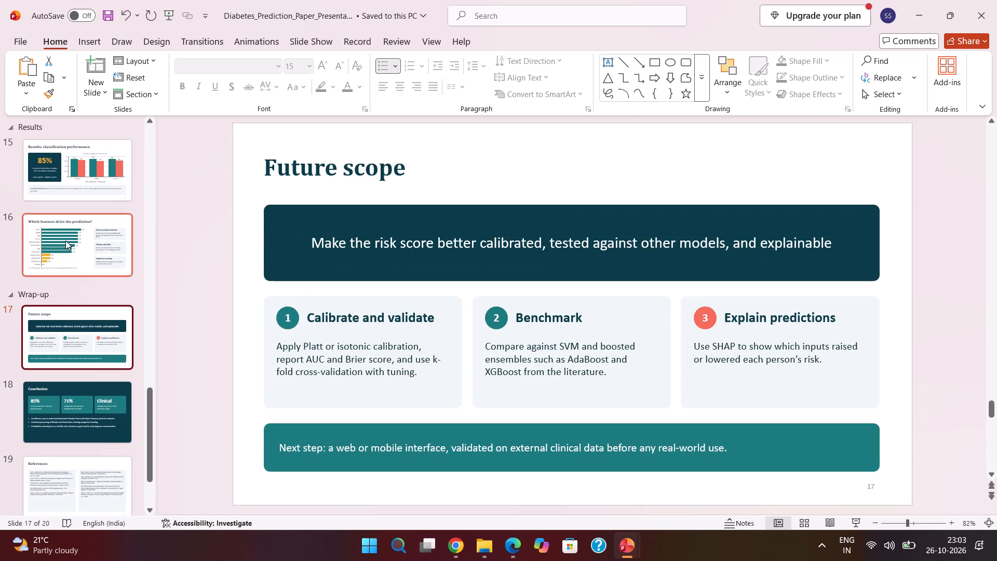
pyautogui.hotkey('ctrl', 's')
pyautogui.hotkey('ctrl', 's')
pyautogui.hotkey('ctrl', 's')
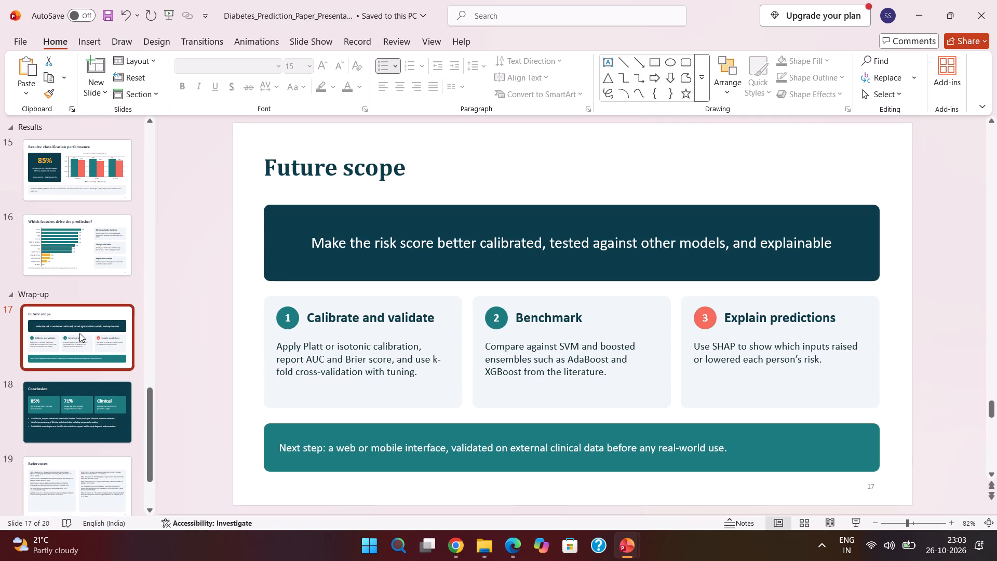
# Remove the dark banner beneath the Future scope title on slide 17, including its text about better calibrated risk scores.
pyautogui.scroll(-1, 114, 349)
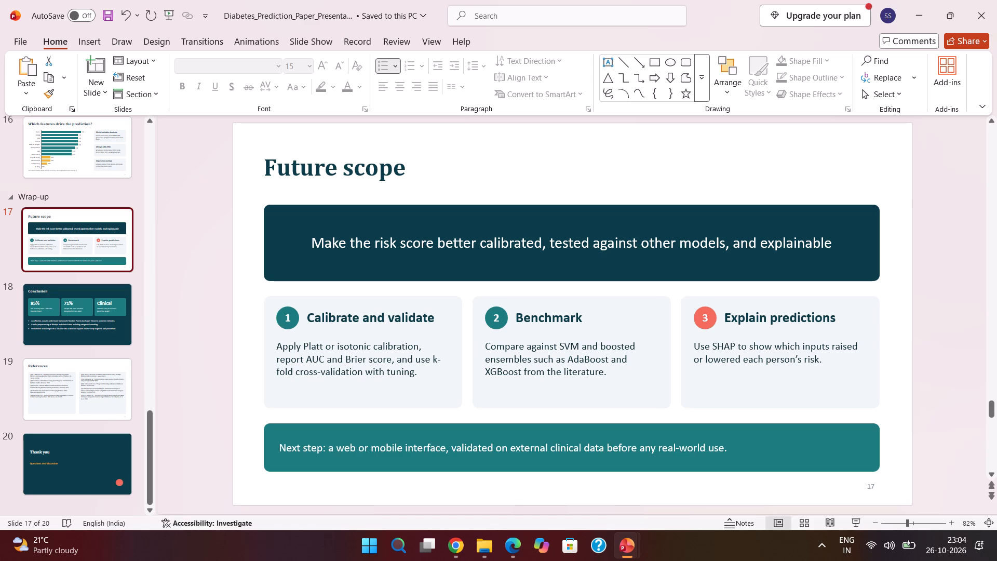
pyautogui.click(482, 250)
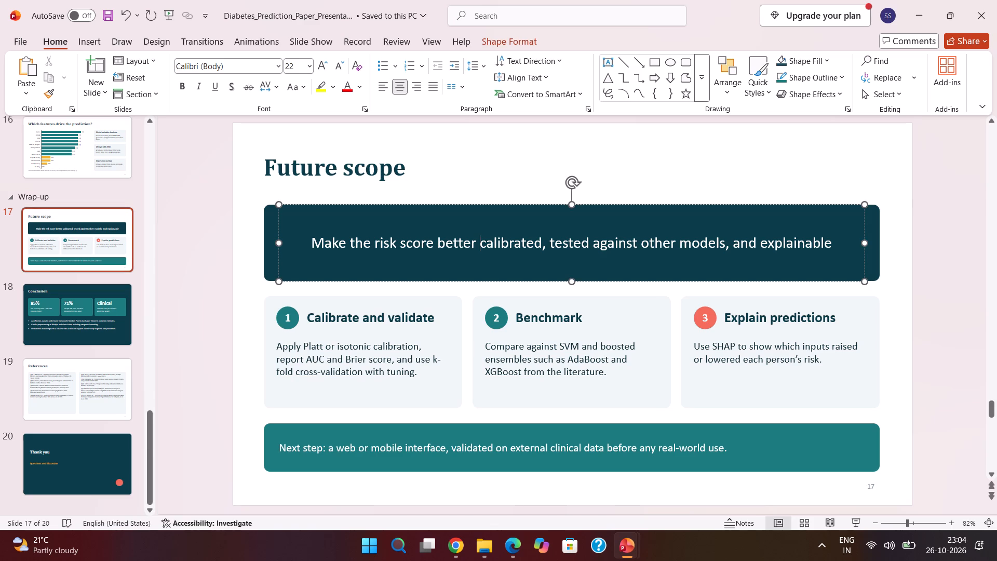
pyautogui.hotkey('ctrl', 'a')
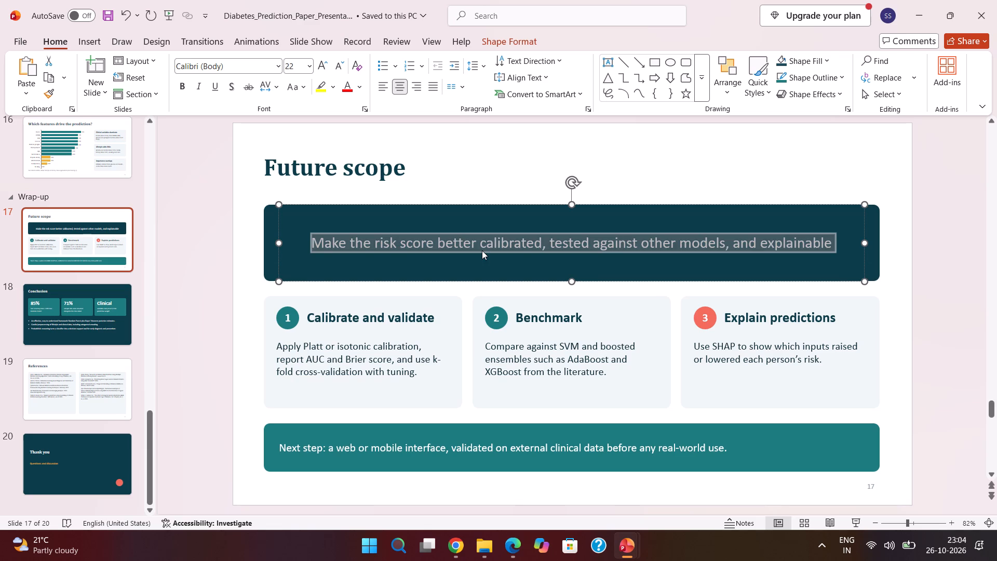
pyautogui.press('BackSpace')
pyautogui.click(425, 242)
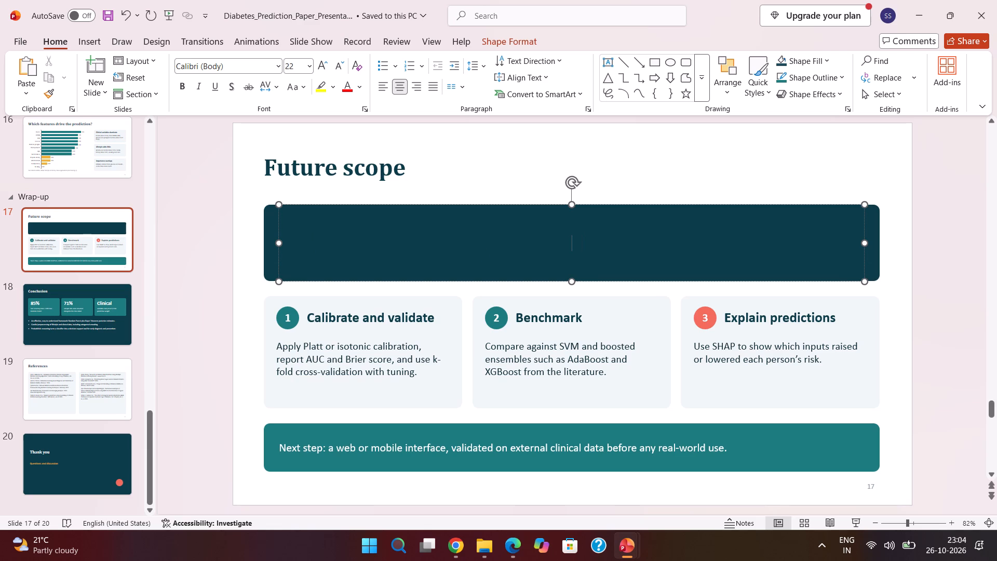
pyautogui.click(268, 241)
pyautogui.rightClick(268, 241)
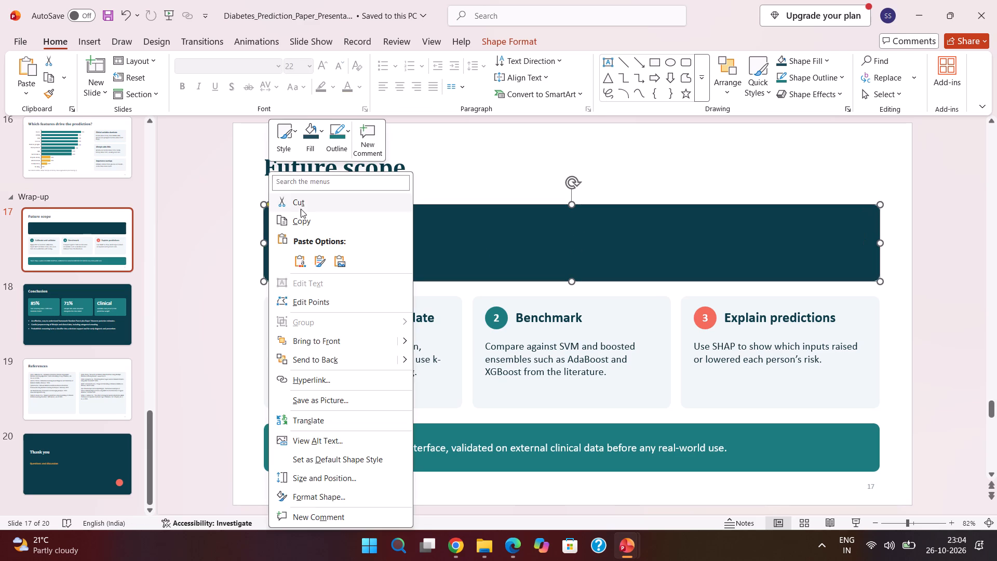
pyautogui.click(302, 208)
# Move the background panel of the Calibrate and validate card up directly beneath the Future scope title.
pyautogui.click(358, 356)
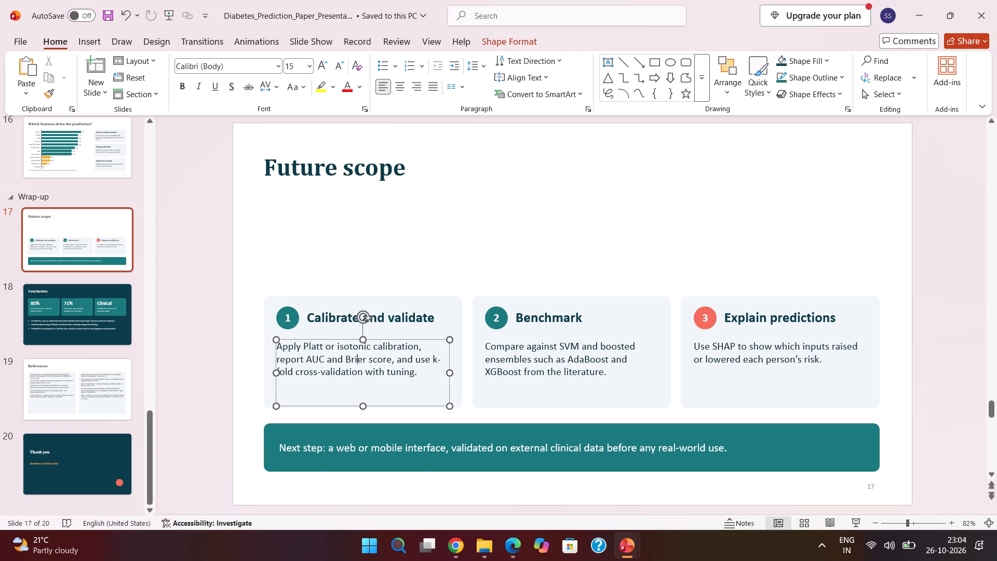
pyautogui.click(305, 304)
pyautogui.moveTo(305, 304); pyautogui.dragTo(298, 257)
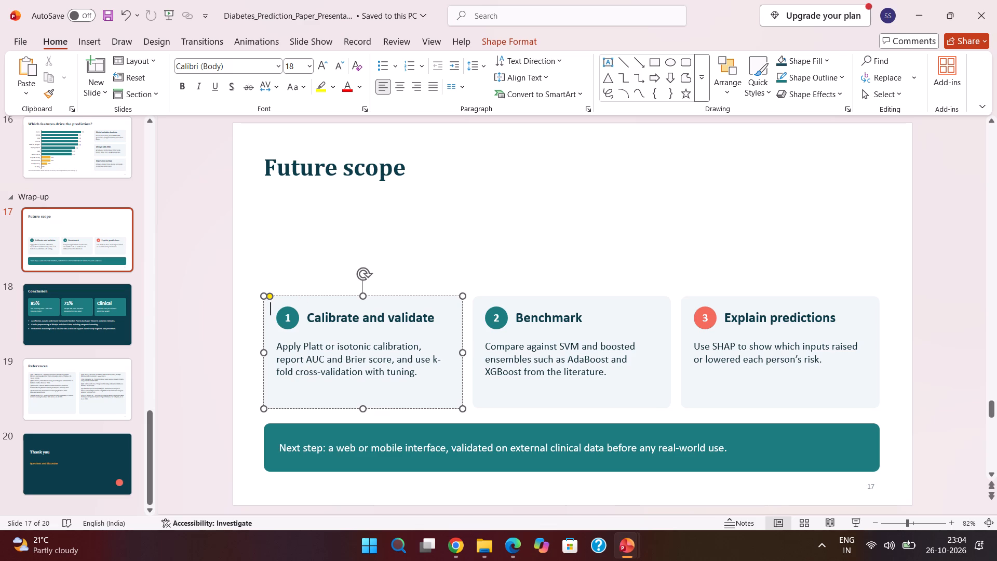
pyautogui.moveTo(297, 296); pyautogui.dragTo(289, 211)
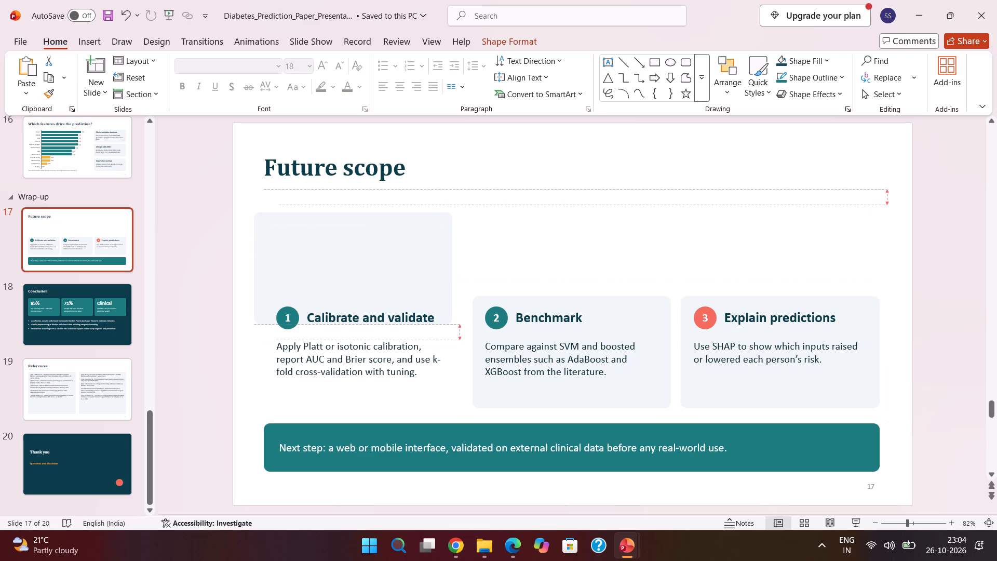
pyautogui.moveTo(289, 211); pyautogui.dragTo(291, 209)
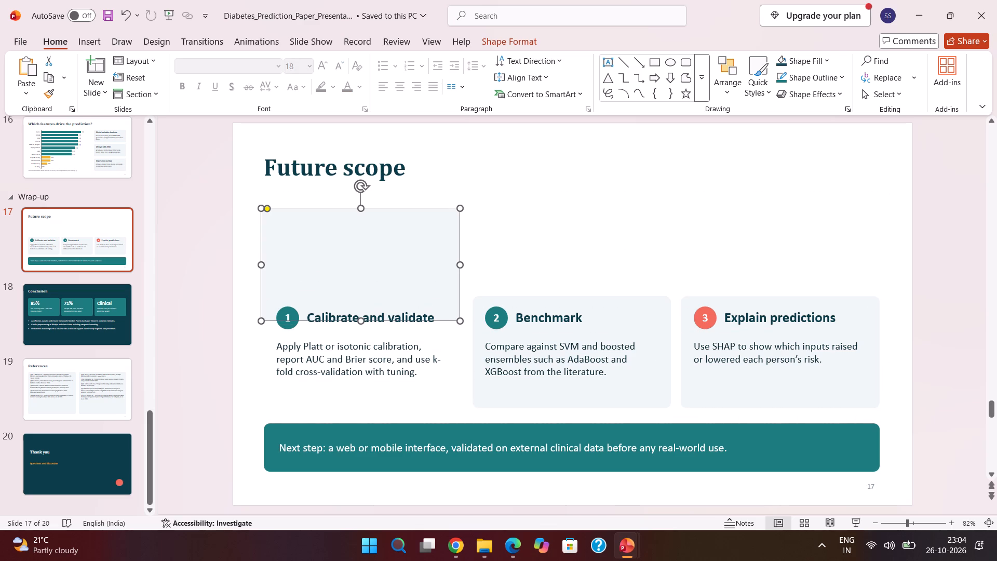
# Move the Calibrate and validate heading, its number 1 badge and its description up onto the raised panel.
pyautogui.click(298, 354)
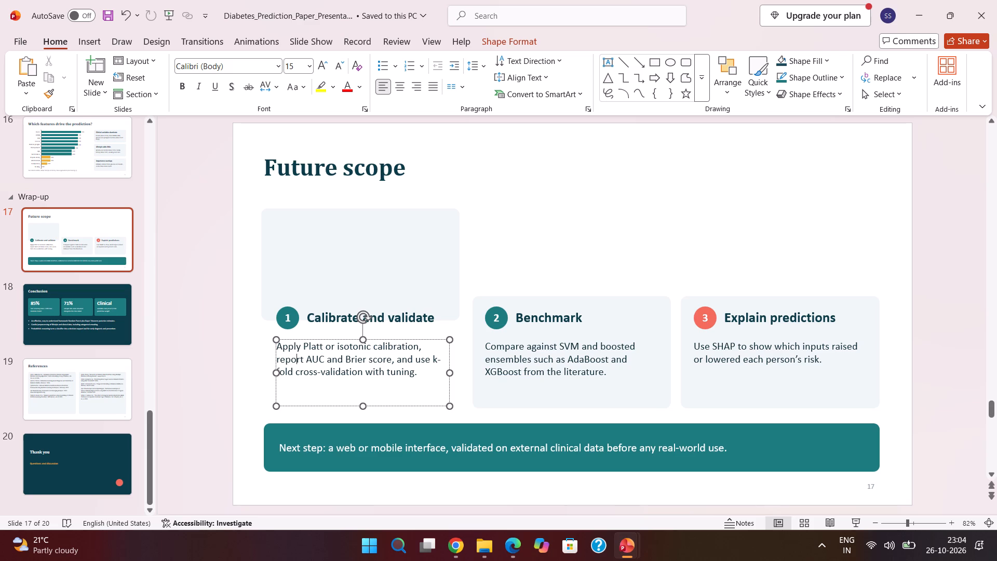
pyautogui.click(325, 317)
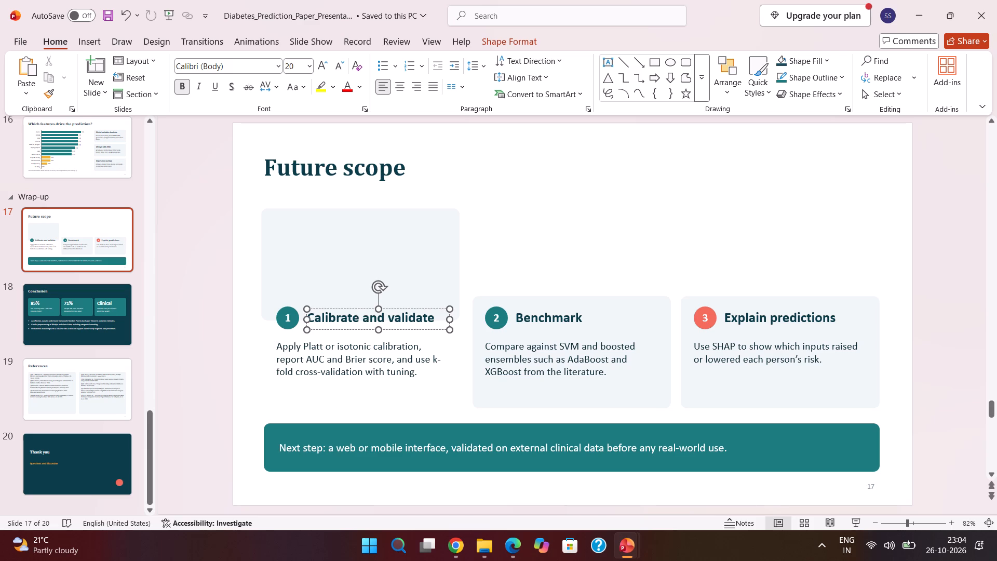
pyautogui.moveTo(344, 310); pyautogui.dragTo(343, 219)
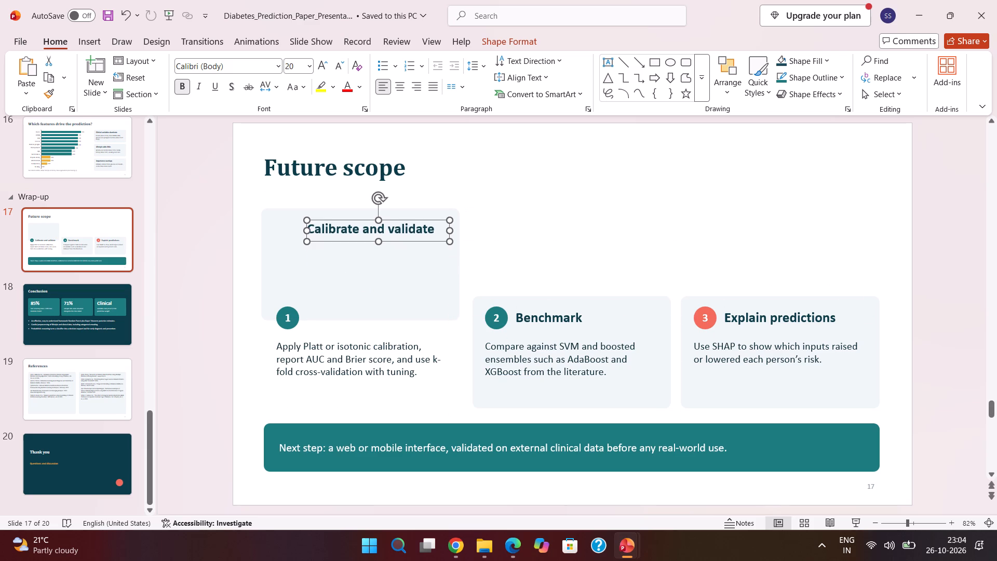
pyautogui.click(297, 317)
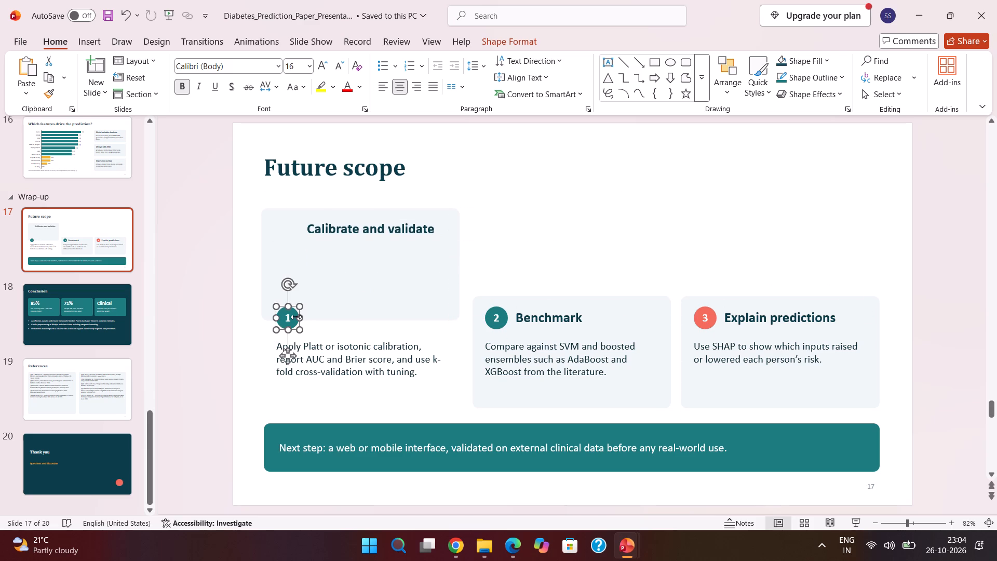
pyautogui.moveTo(282, 306); pyautogui.dragTo(276, 230)
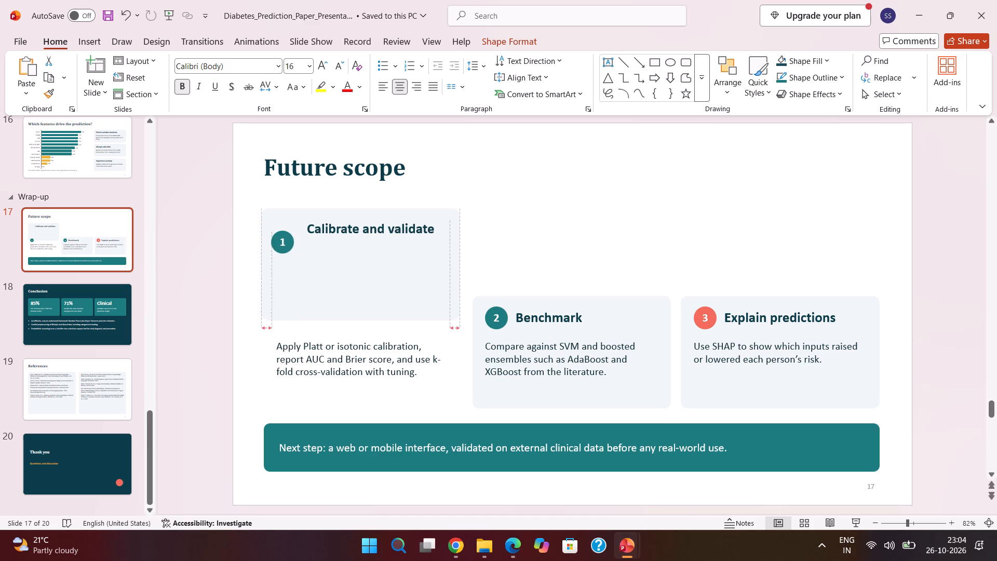
pyautogui.moveTo(276, 230); pyautogui.dragTo(276, 220)
pyautogui.click(320, 371)
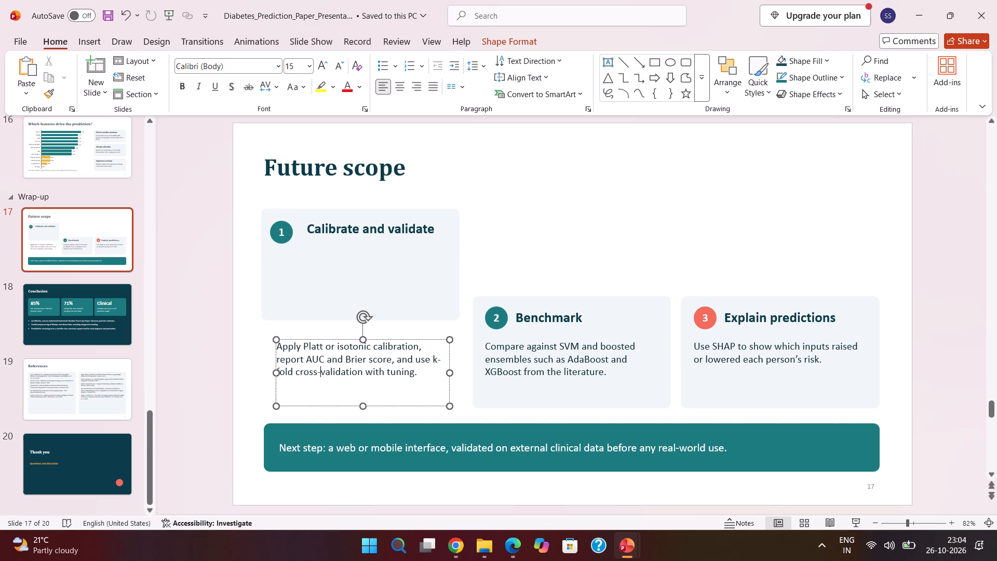
pyautogui.moveTo(322, 339); pyautogui.dragTo(329, 271)
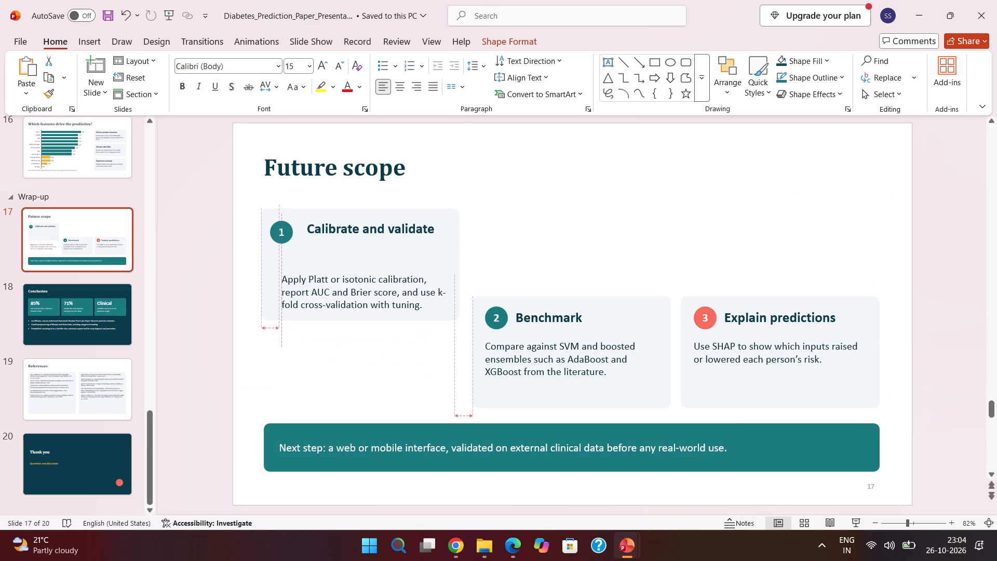
pyautogui.moveTo(329, 271); pyautogui.dragTo(327, 253)
# Move the Benchmark card's background panel up level with the first card and place its description on it.
pyautogui.click(513, 240)
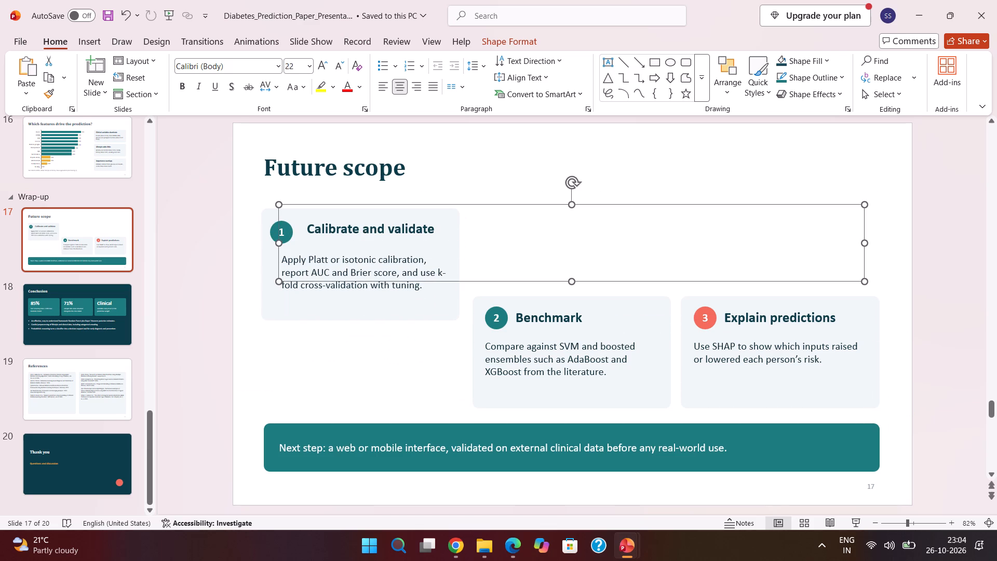
pyautogui.click(602, 318)
pyautogui.click(612, 298)
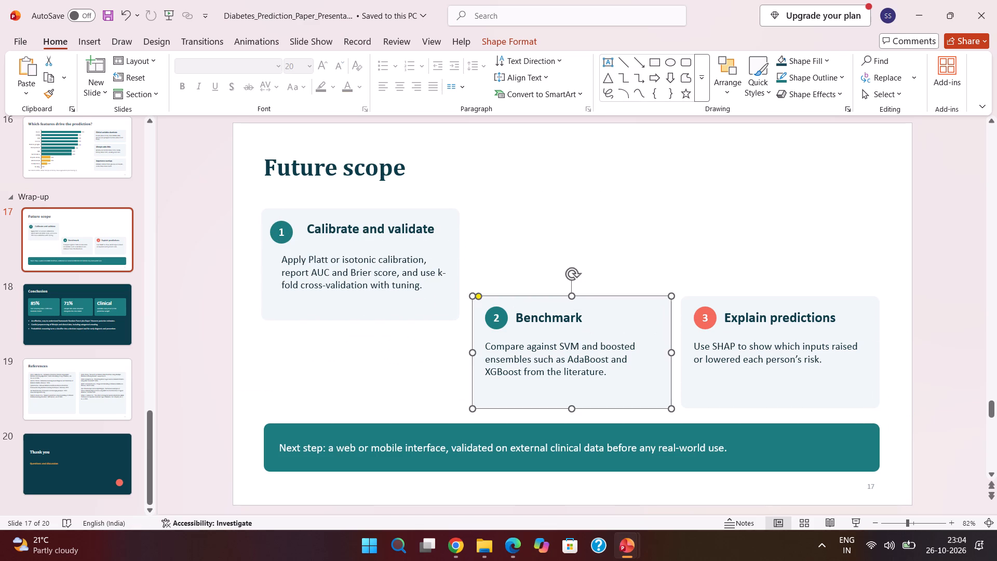
pyautogui.moveTo(612, 298); pyautogui.dragTo(615, 169)
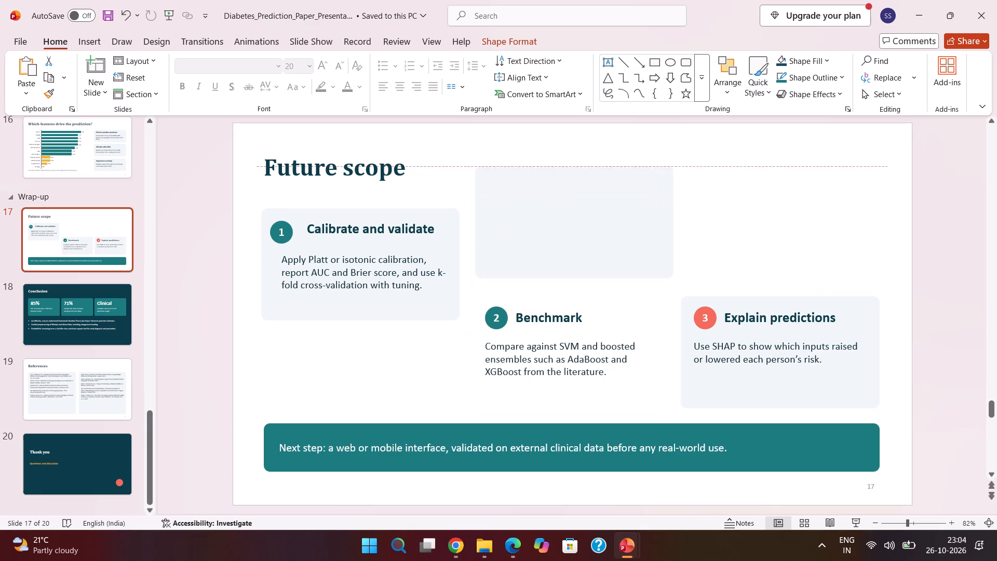
pyautogui.moveTo(615, 169); pyautogui.dragTo(612, 197)
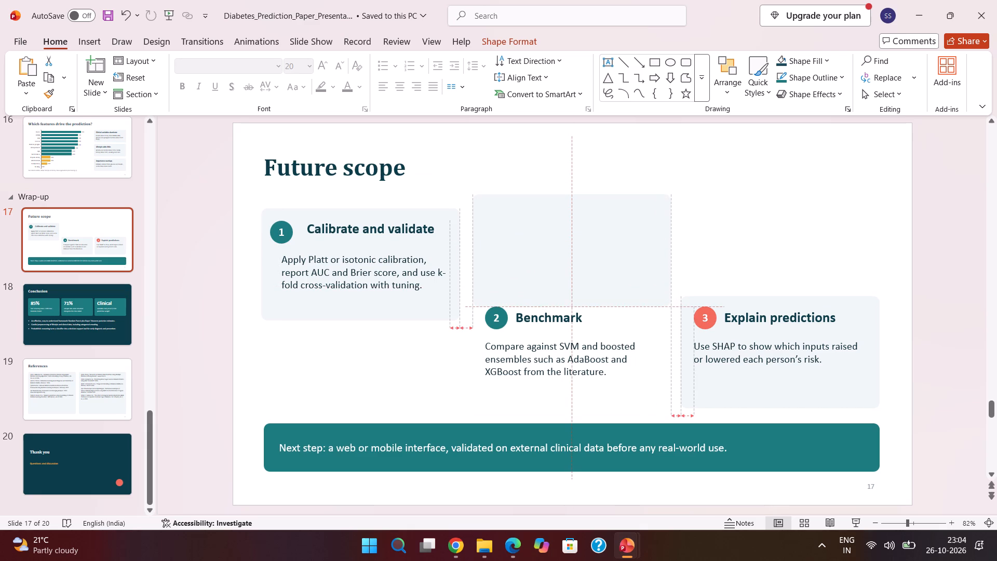
pyautogui.moveTo(612, 197); pyautogui.dragTo(613, 208)
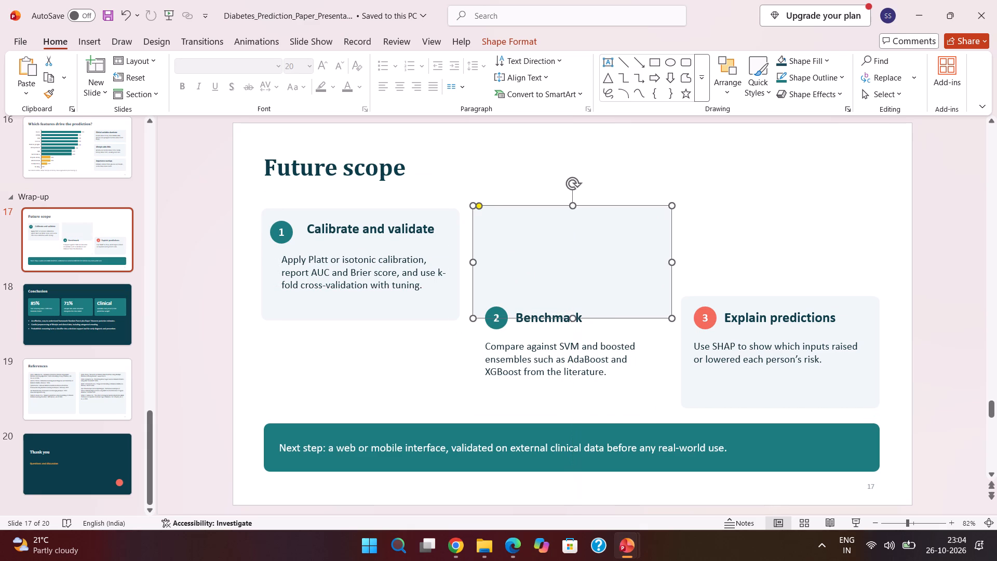
pyautogui.click(564, 360)
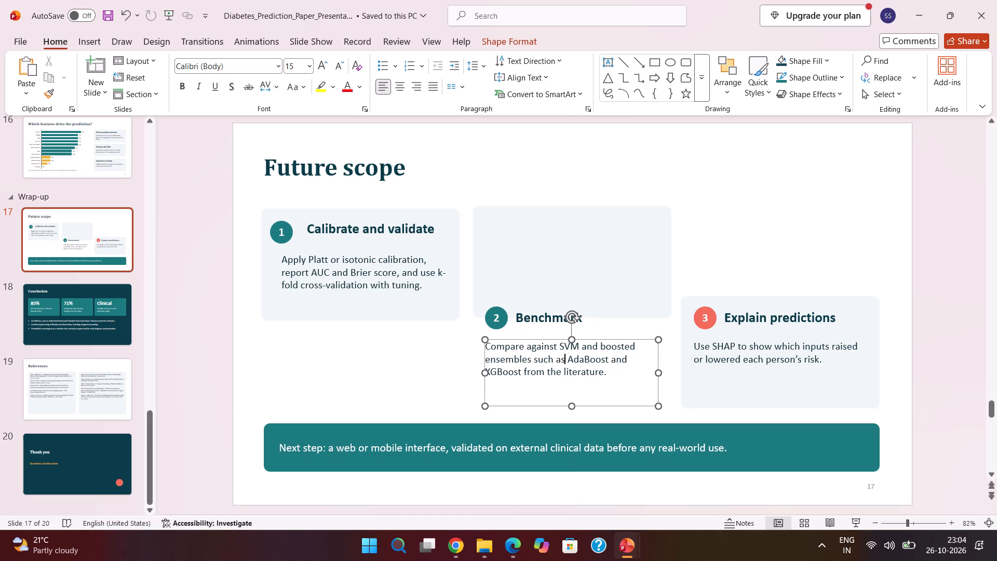
pyautogui.moveTo(546, 341); pyautogui.dragTo(562, 247)
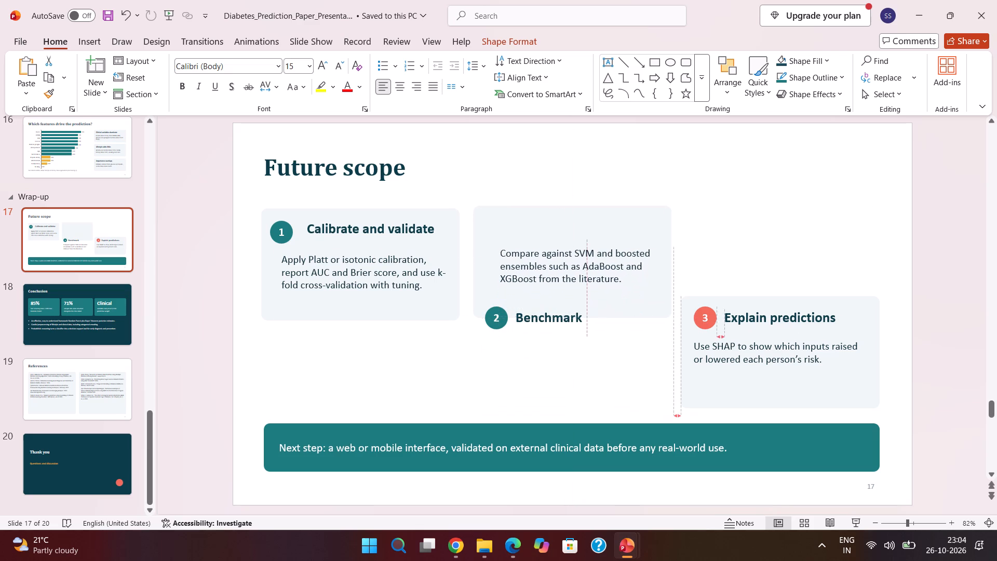
pyautogui.moveTo(562, 247); pyautogui.dragTo(562, 245)
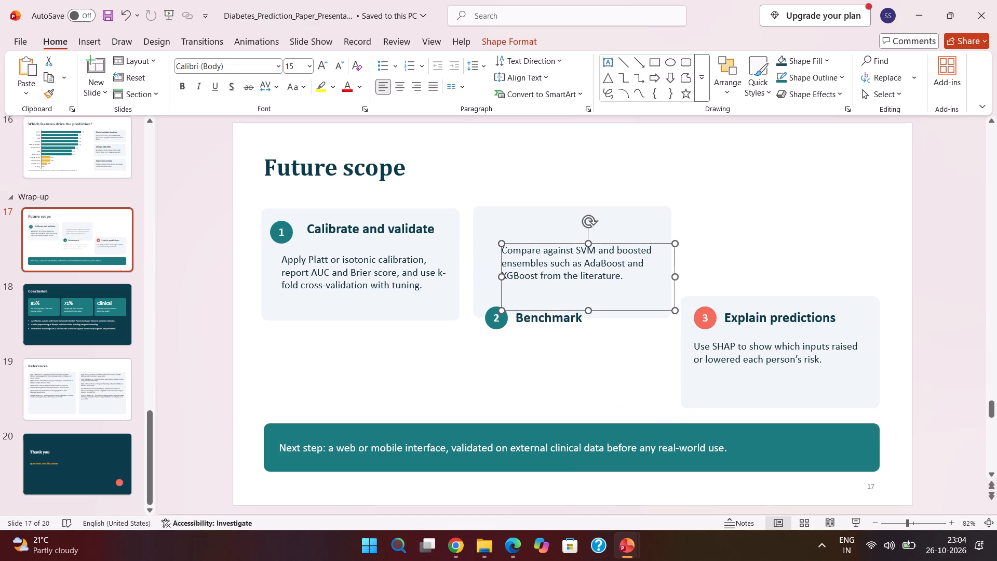
pyautogui.click(544, 206)
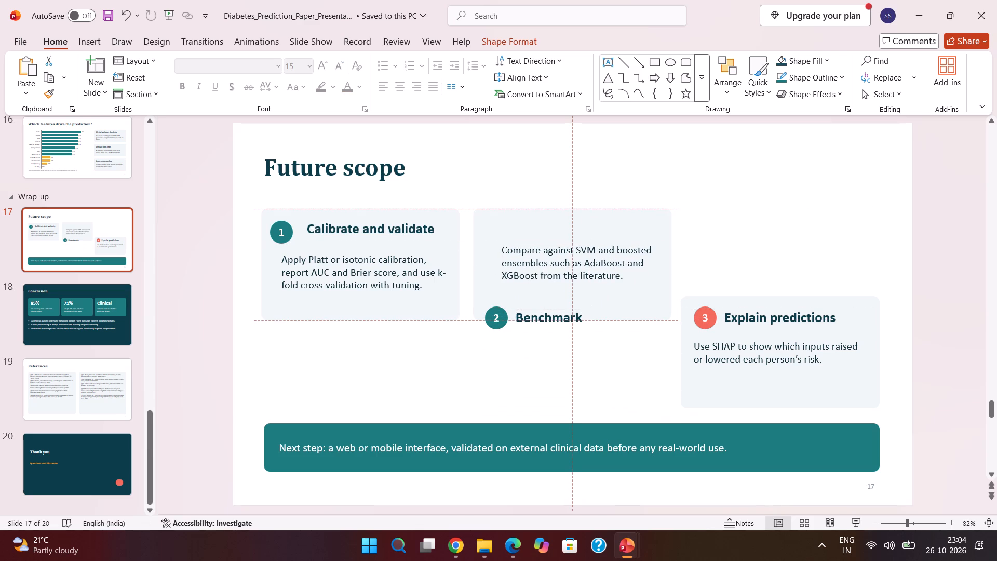
# Move the Benchmark heading and its number 2 badge up onto the raised panel, above the description.
pyautogui.click(533, 316)
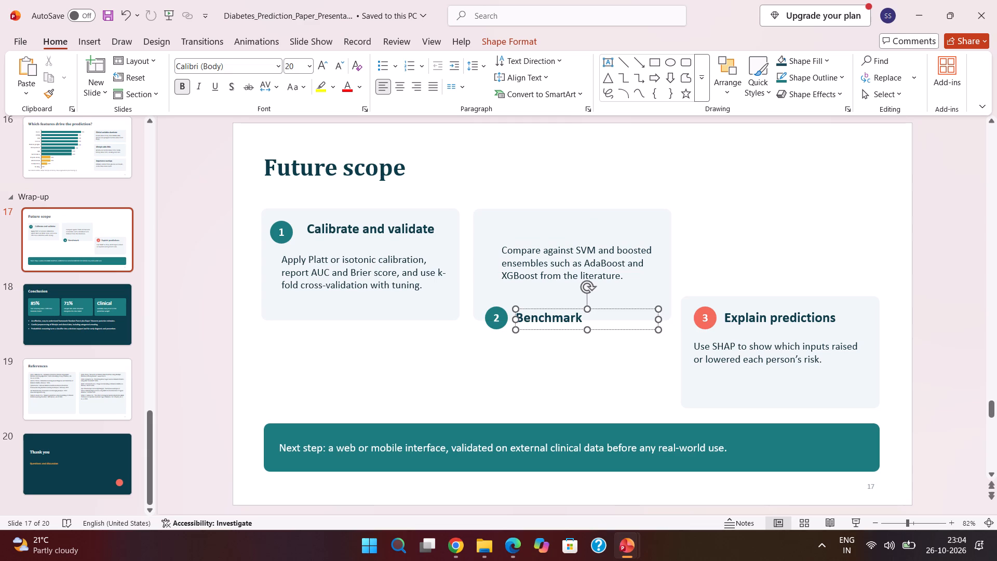
pyautogui.moveTo(534, 309); pyautogui.dragTo(520, 220)
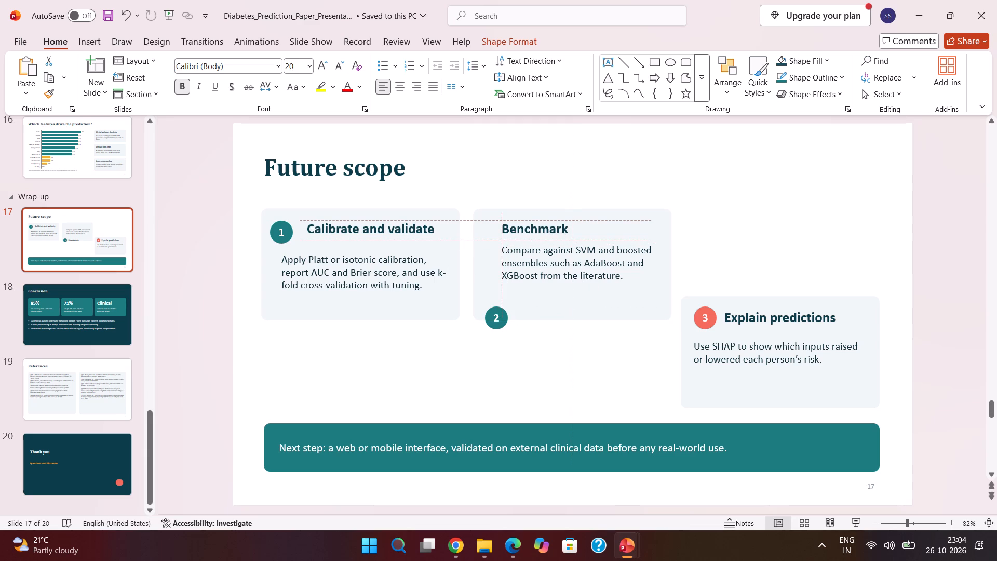
pyautogui.moveTo(520, 220); pyautogui.dragTo(520, 220)
pyautogui.click(498, 306)
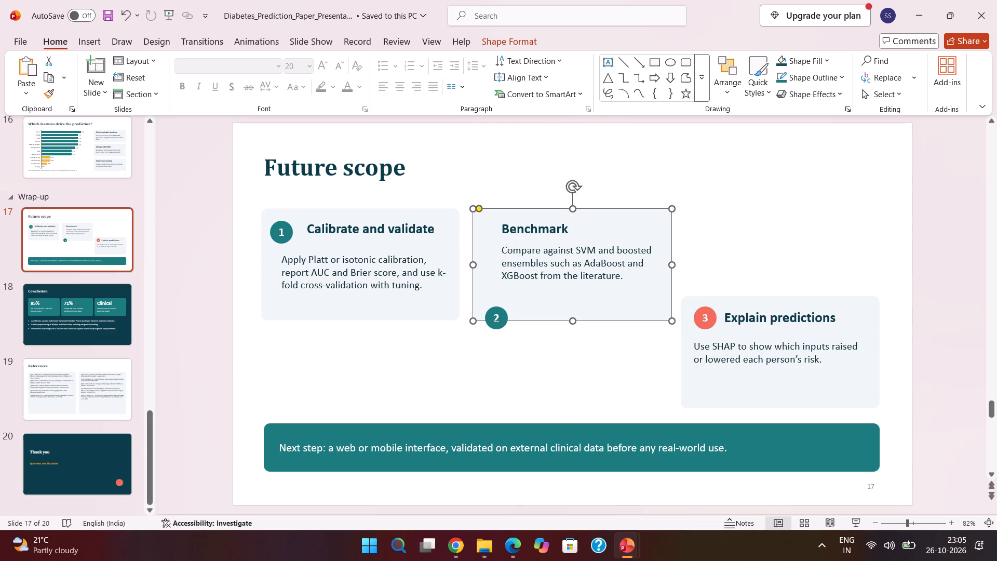
pyautogui.click(497, 313)
pyautogui.moveTo(497, 313); pyautogui.dragTo(490, 300)
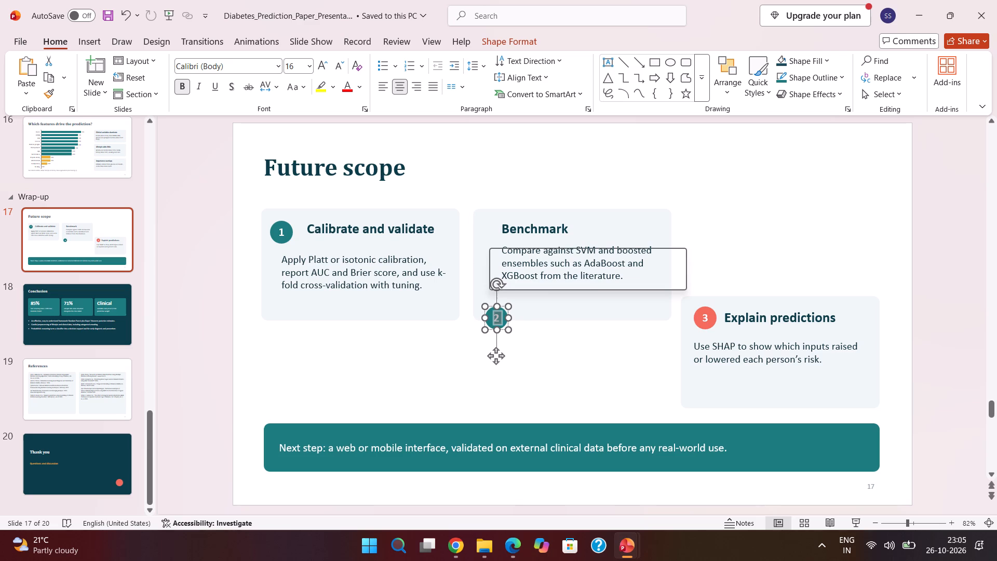
pyautogui.moveTo(490, 305); pyautogui.dragTo(480, 226)
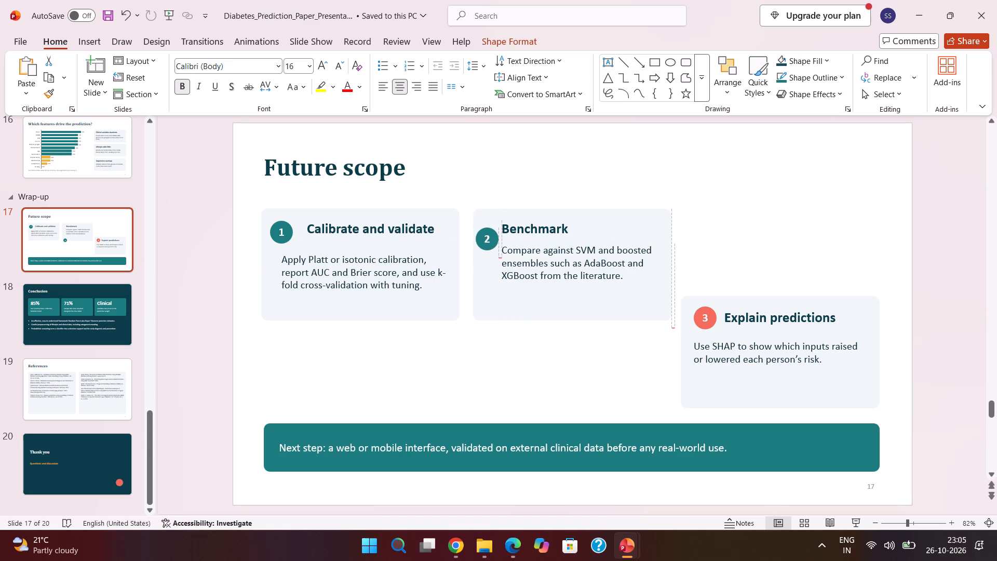
pyautogui.moveTo(480, 226); pyautogui.dragTo(482, 185)
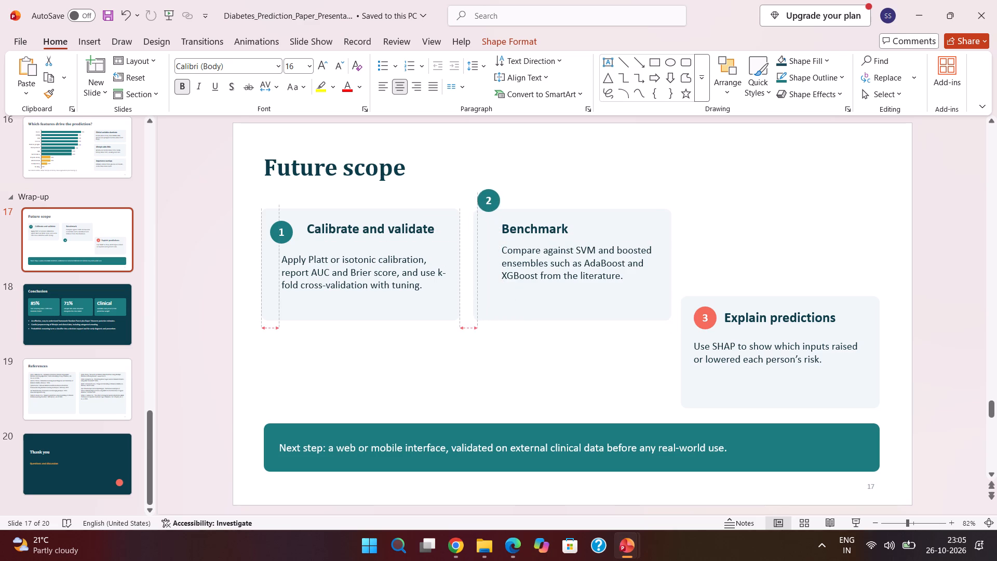
pyautogui.moveTo(482, 185); pyautogui.dragTo(483, 209)
pyautogui.moveTo(483, 209); pyautogui.dragTo(483, 217)
# Shift the Benchmark heading slightly away from the number 2 badge and try to nudge the description too.
pyautogui.click(528, 226)
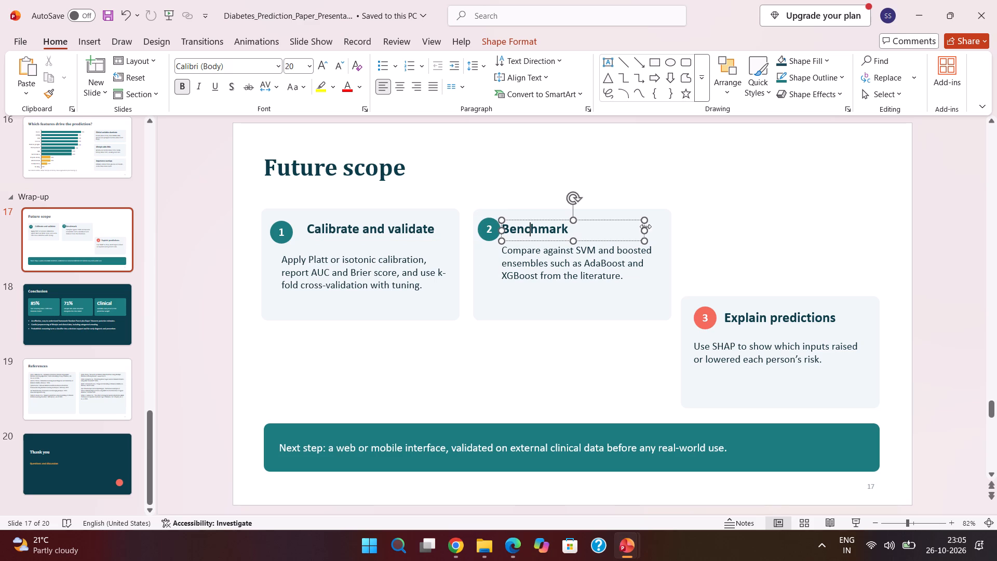
pyautogui.moveTo(642, 224); pyautogui.dragTo(649, 224)
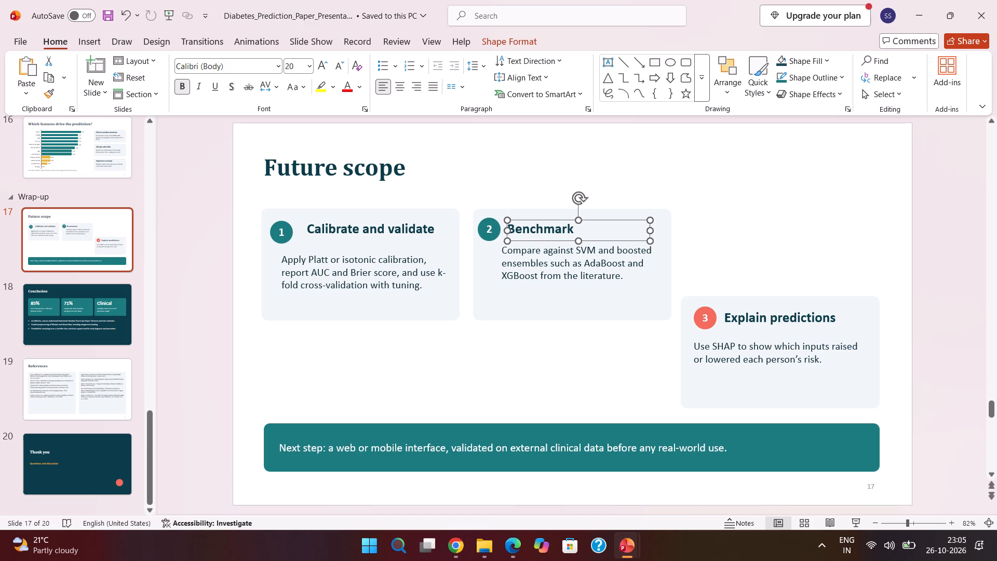
pyautogui.click(571, 268)
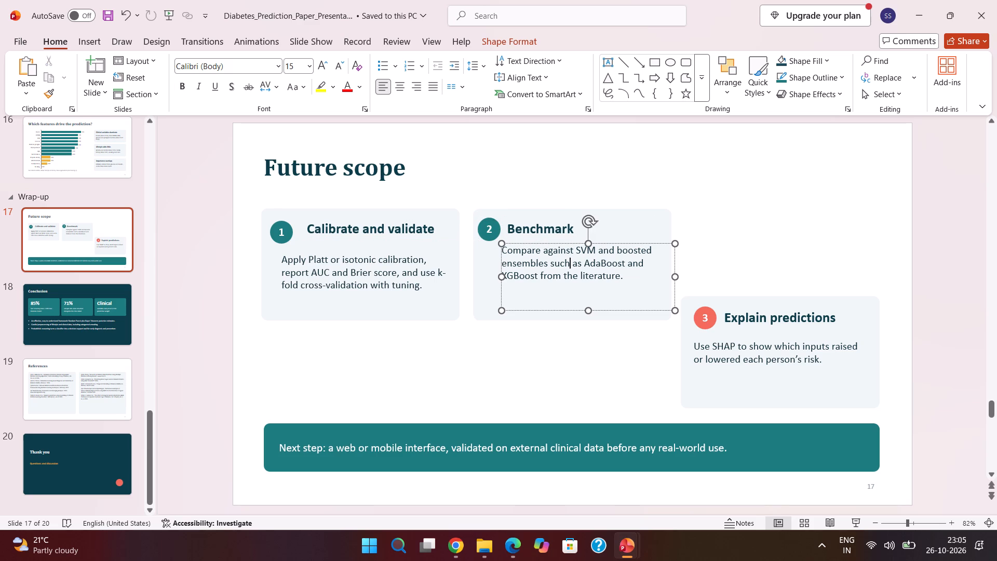
pyautogui.moveTo(677, 260); pyautogui.dragTo(679, 266)
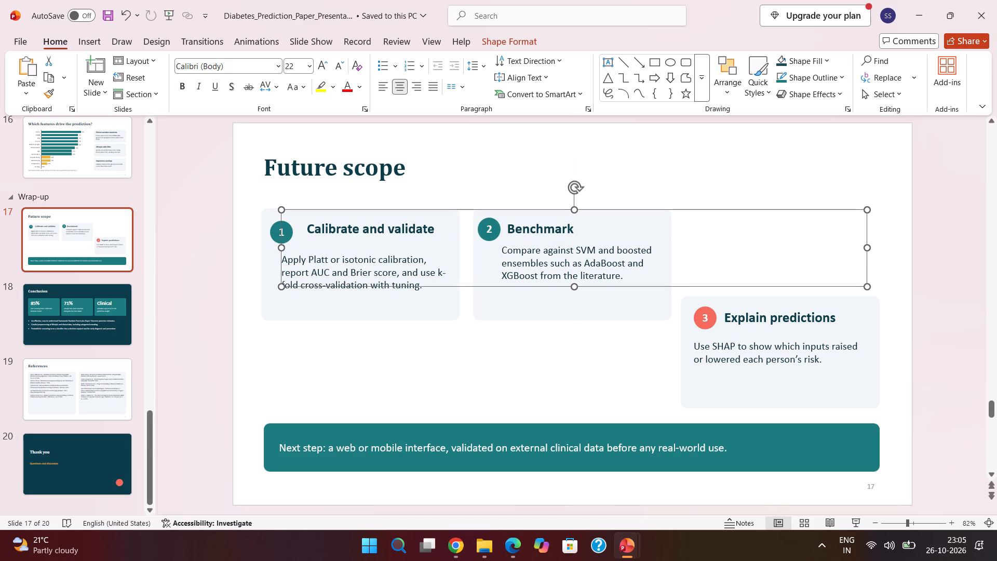
pyautogui.click(613, 275)
# Move the Explain predictions card's background panel up level with the other two cards and place its description on it.
pyautogui.click(724, 337)
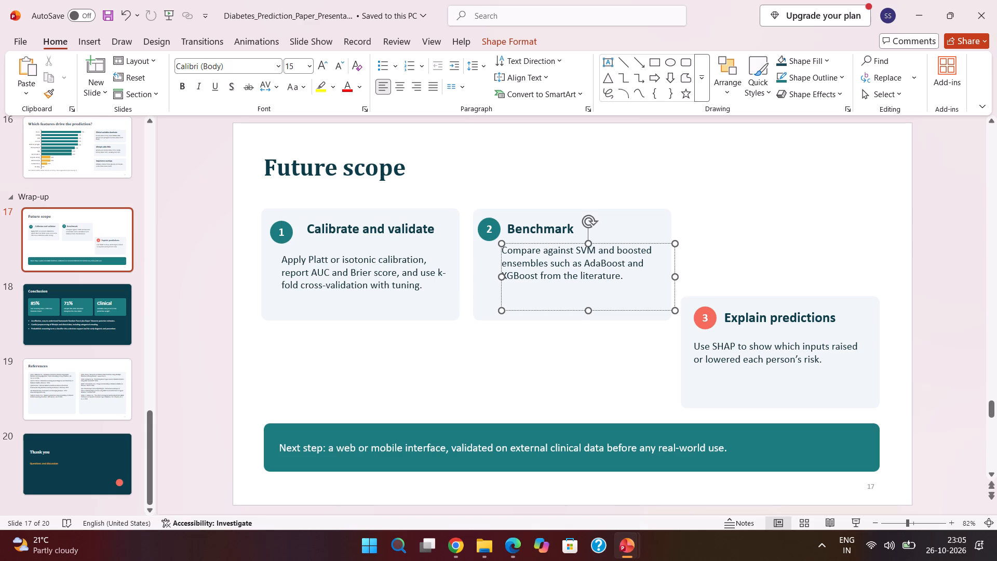
pyautogui.click(704, 314)
pyautogui.rightClick(704, 314)
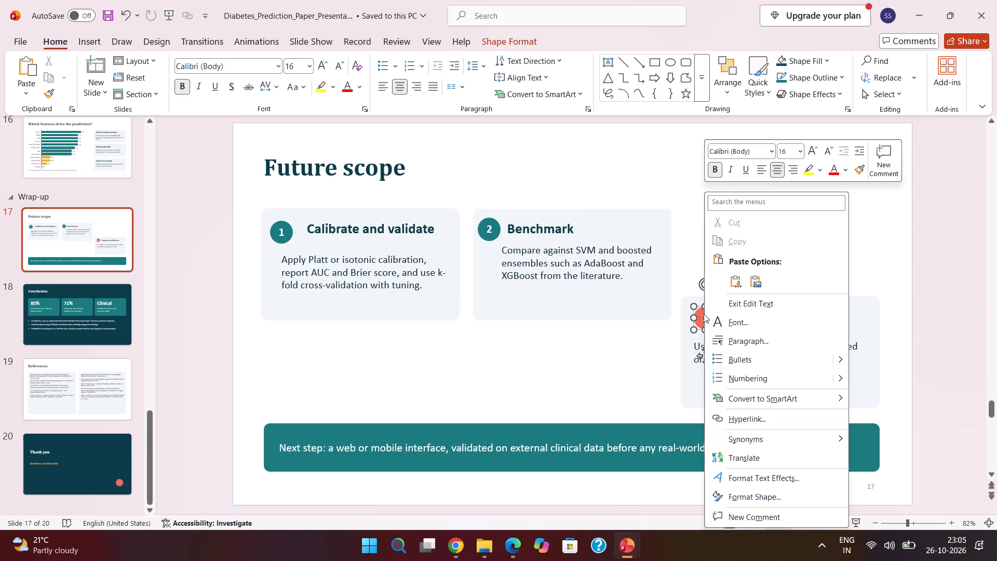
pyautogui.click(699, 326)
pyautogui.click(702, 319)
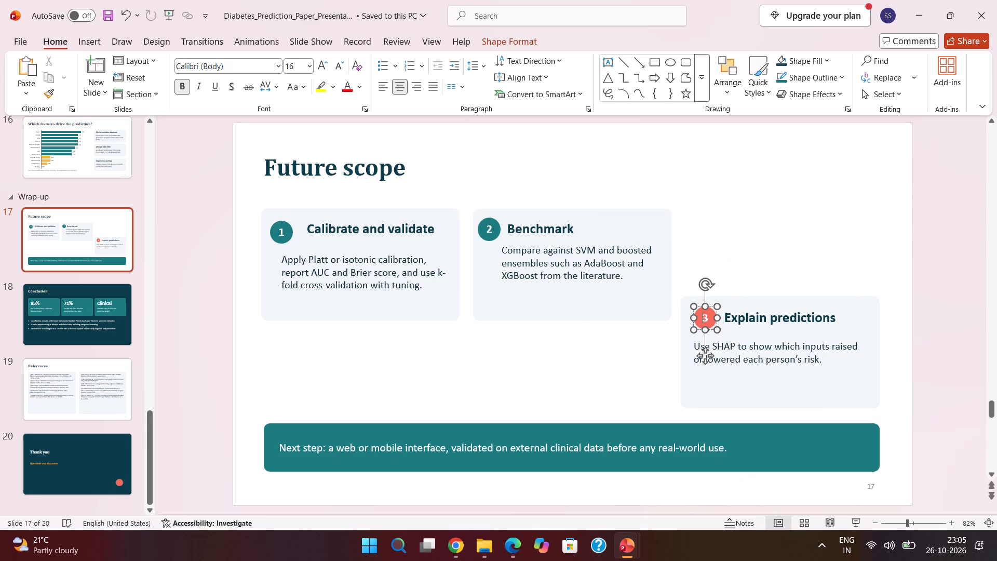
pyautogui.click(760, 311)
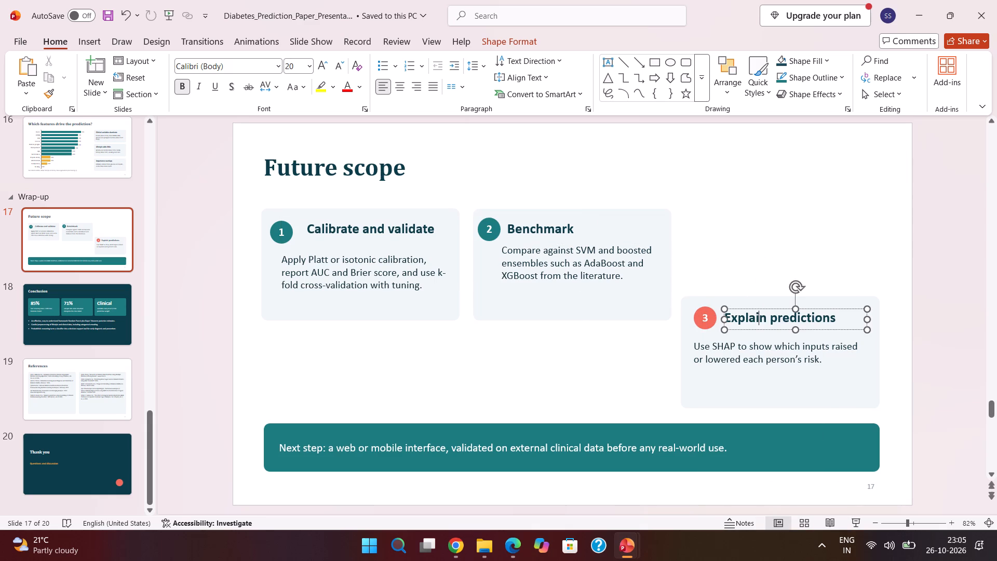
pyautogui.click(692, 387)
pyautogui.moveTo(725, 298); pyautogui.dragTo(730, 213)
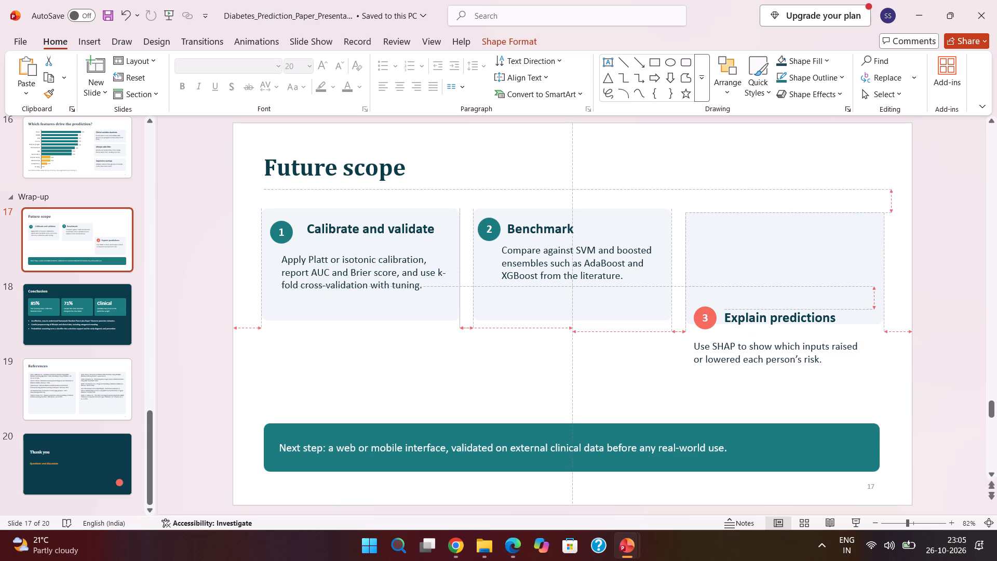
pyautogui.moveTo(730, 213); pyautogui.dragTo(730, 211)
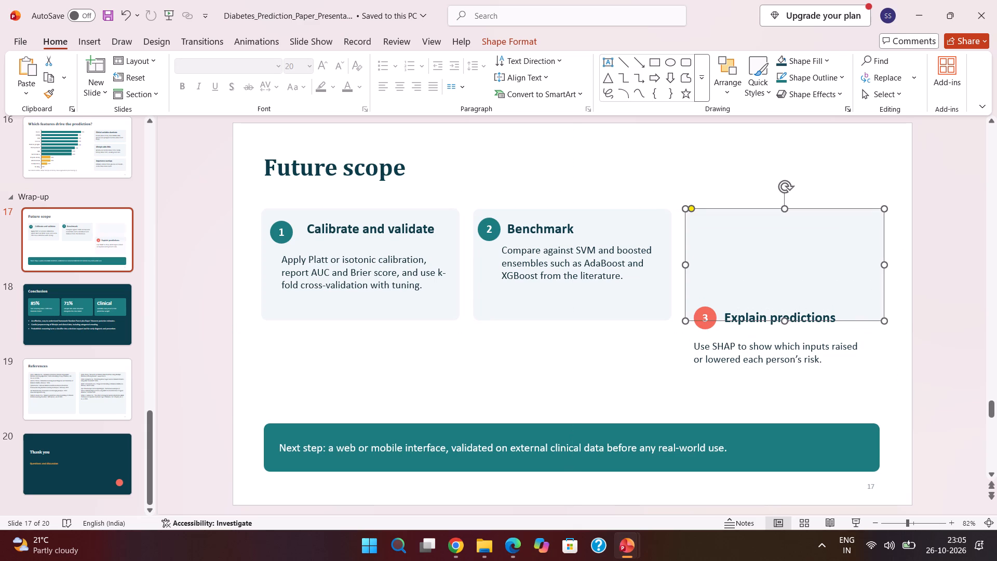
pyautogui.click(742, 353)
pyautogui.moveTo(744, 341); pyautogui.dragTo(751, 313)
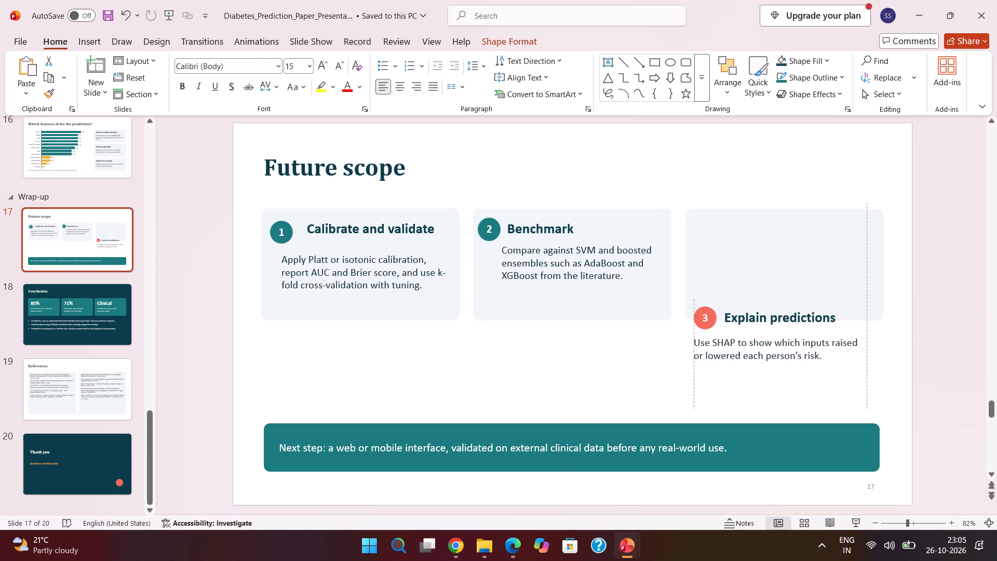
pyautogui.moveTo(751, 313); pyautogui.dragTo(762, 245)
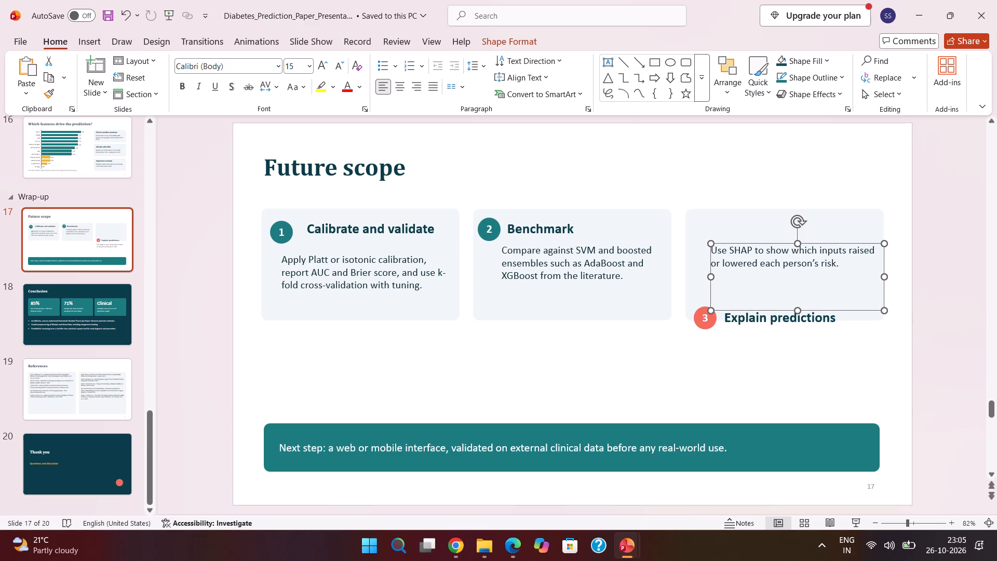
# Move the Explain predictions heading and its number 3 badge up onto the raised panel, above the description.
pyautogui.click(760, 318)
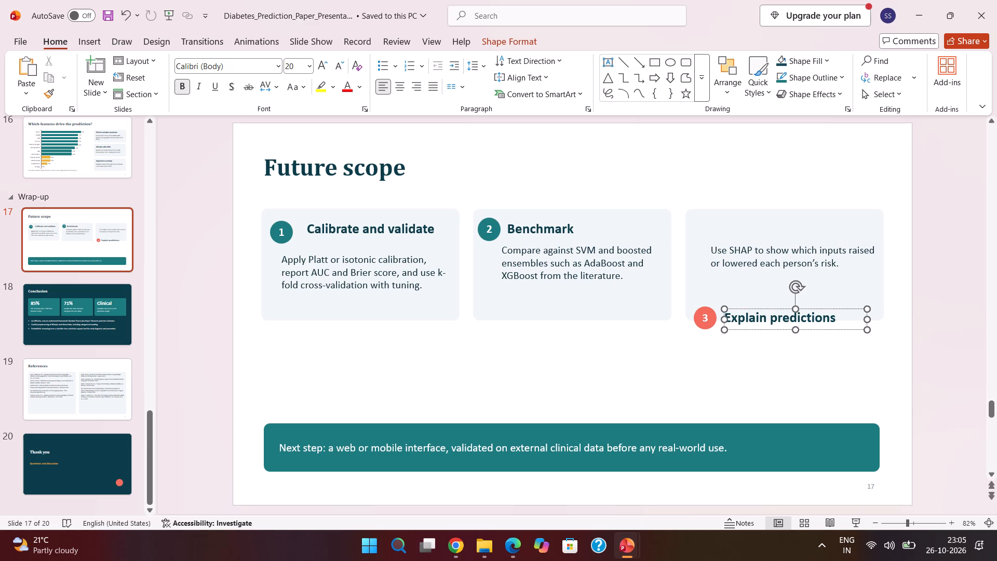
pyautogui.moveTo(756, 307); pyautogui.dragTo(755, 220)
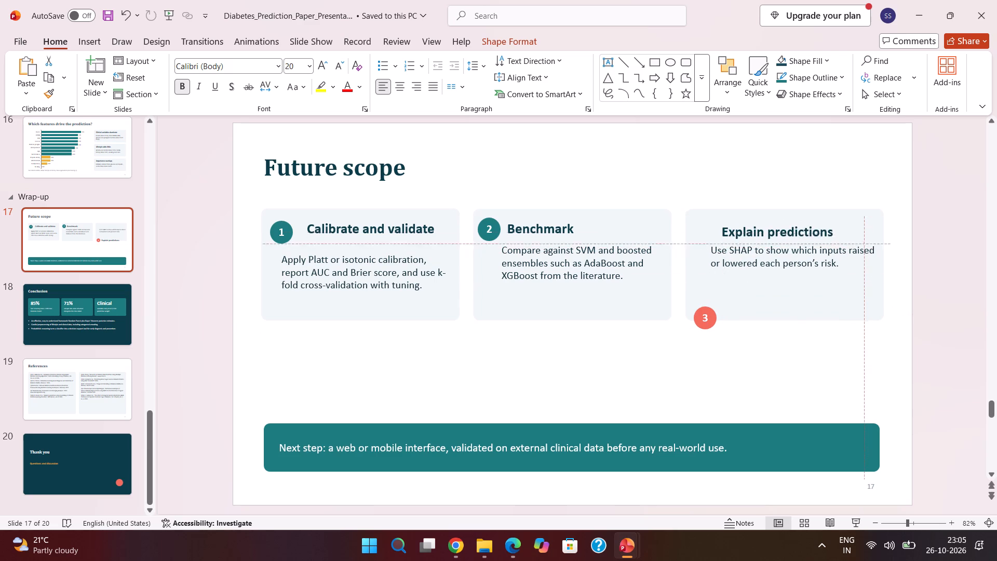
pyautogui.moveTo(755, 220); pyautogui.dragTo(759, 213)
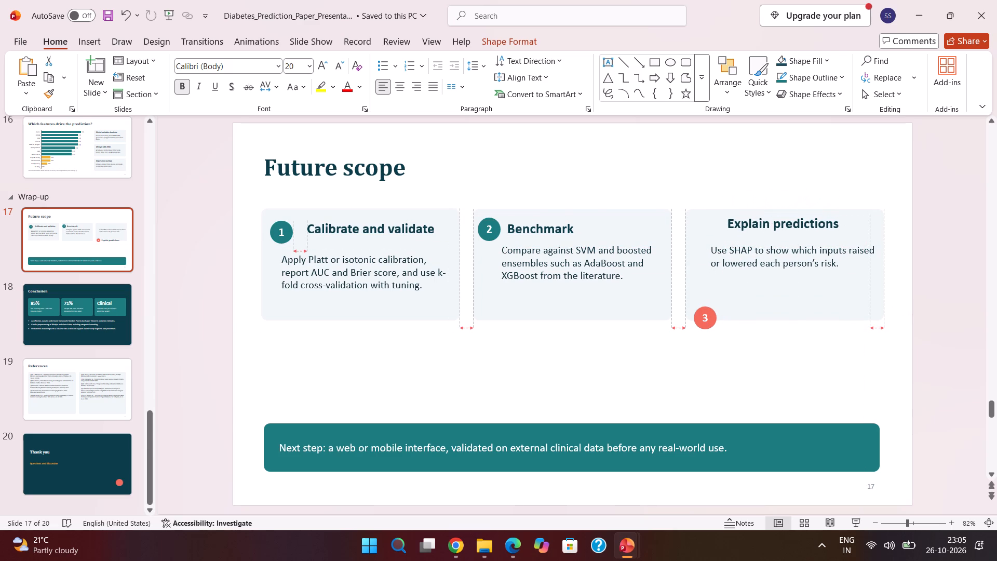
pyautogui.moveTo(759, 213); pyautogui.dragTo(757, 219)
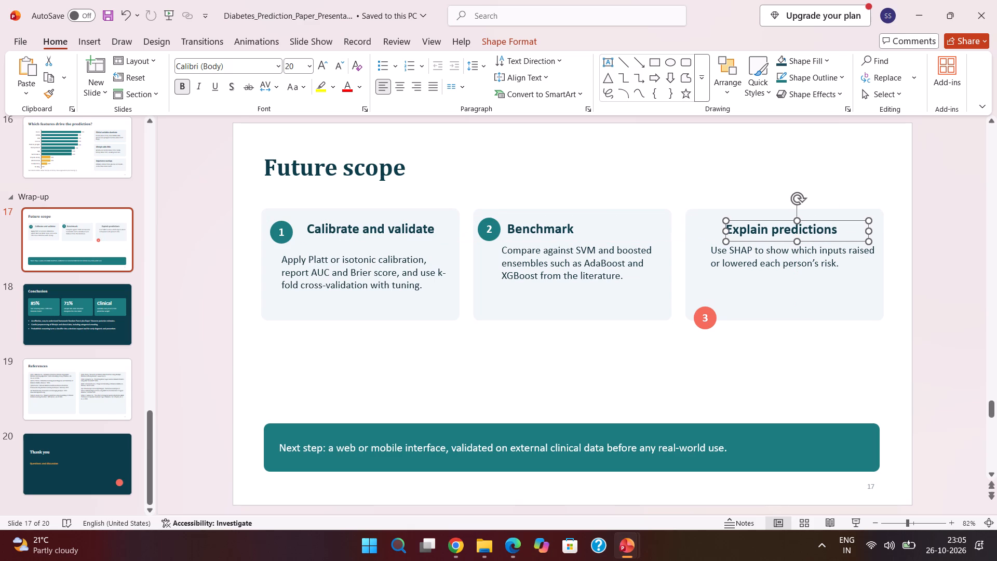
pyautogui.click(708, 318)
pyautogui.moveTo(708, 318); pyautogui.dragTo(705, 302)
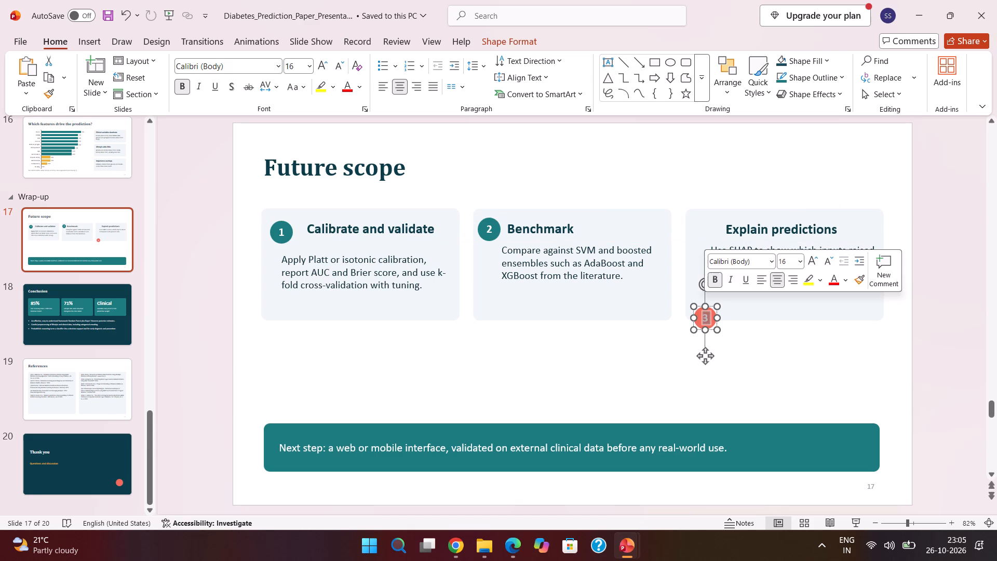
pyautogui.moveTo(699, 305); pyautogui.dragTo(697, 219)
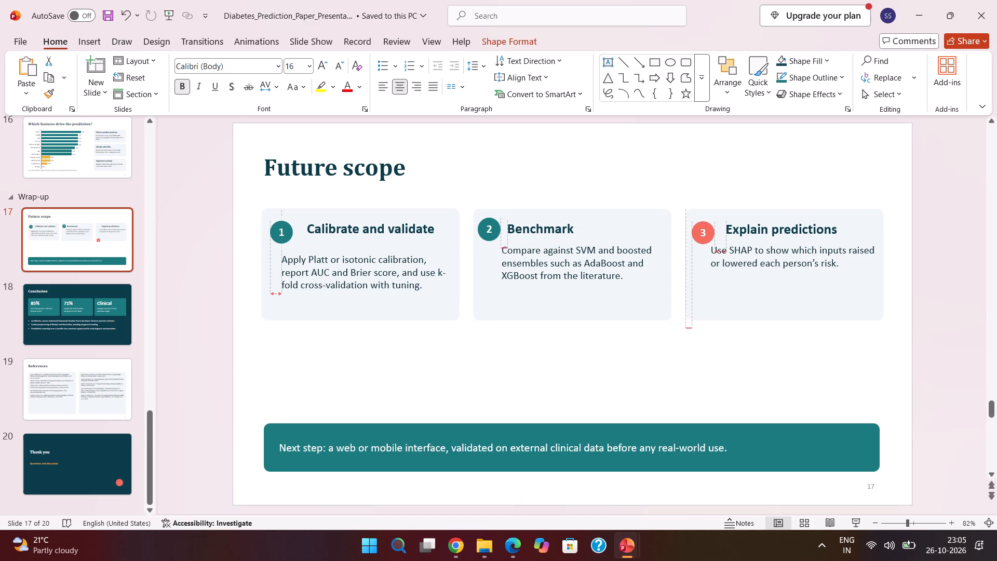
pyautogui.moveTo(697, 219); pyautogui.dragTo(701, 217)
# Fill the number 3 badge on the Explain predictions card with the dark slate-teal theme shade.
pyautogui.rightClick(708, 225)
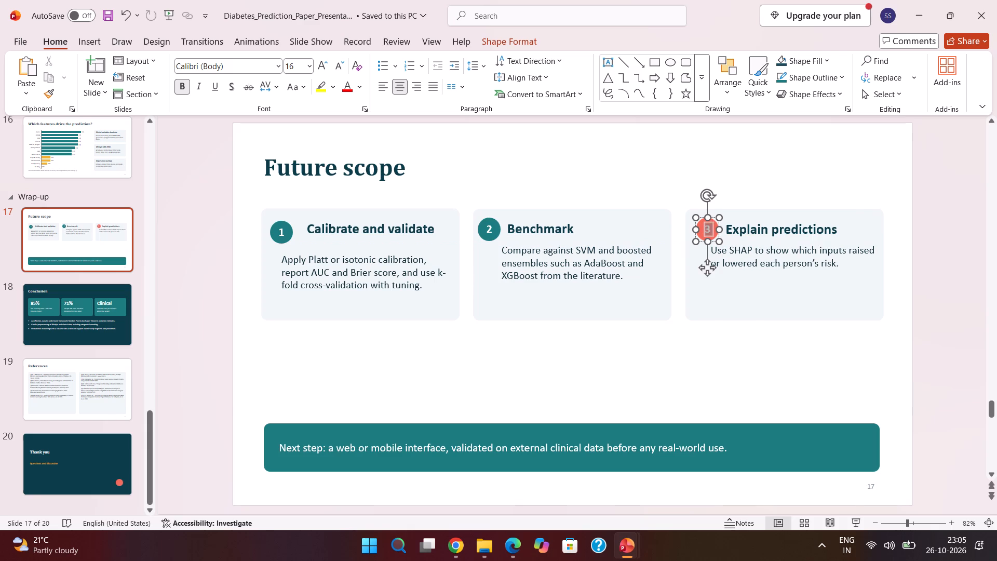
pyautogui.click(652, 226)
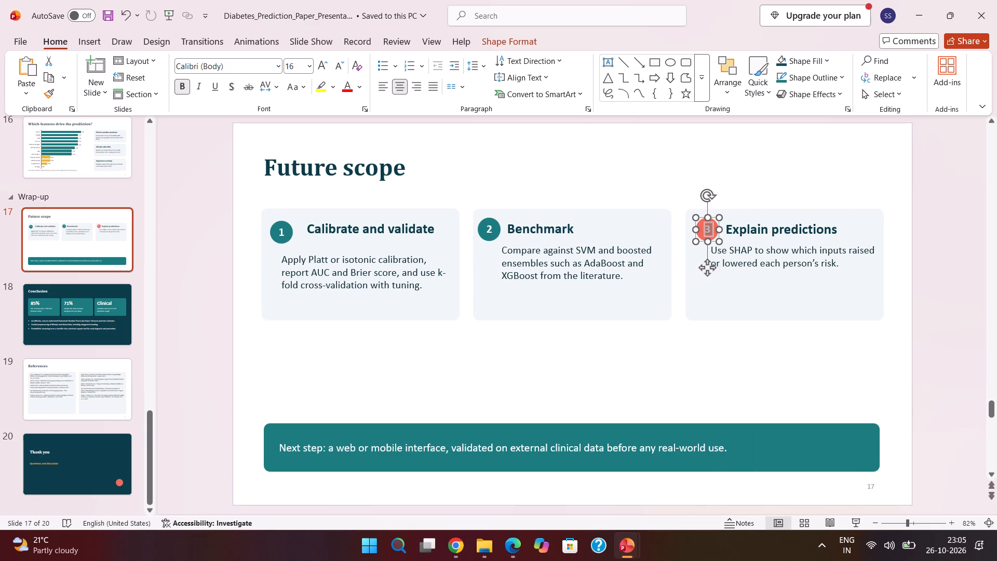
pyautogui.click(751, 193)
pyautogui.click(710, 228)
pyautogui.rightClick(710, 228)
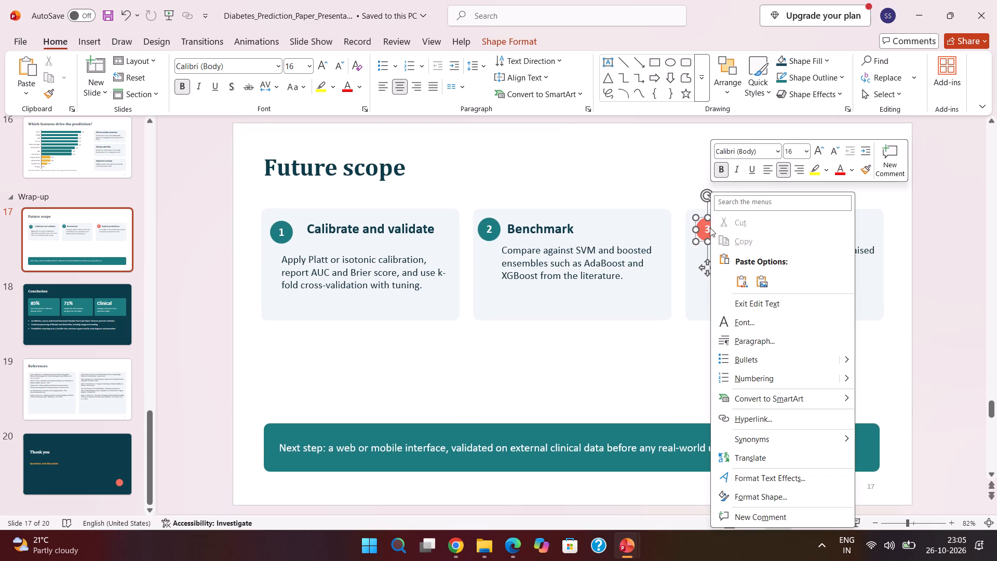
pyautogui.moveTo(671, 251); pyautogui.dragTo(718, 235)
pyautogui.click(718, 235)
pyautogui.rightClick(718, 235)
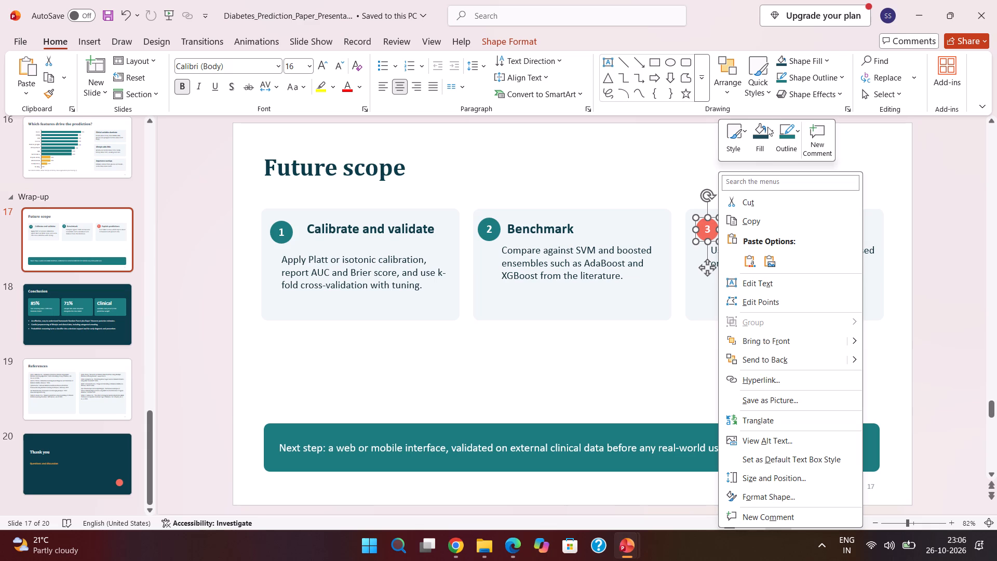
pyautogui.click(758, 136)
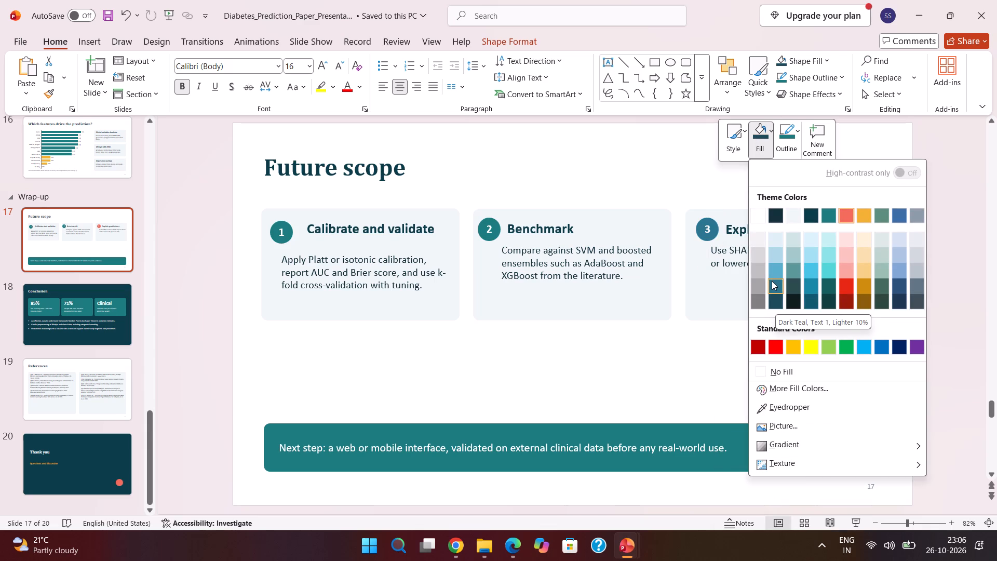
pyautogui.click(798, 279)
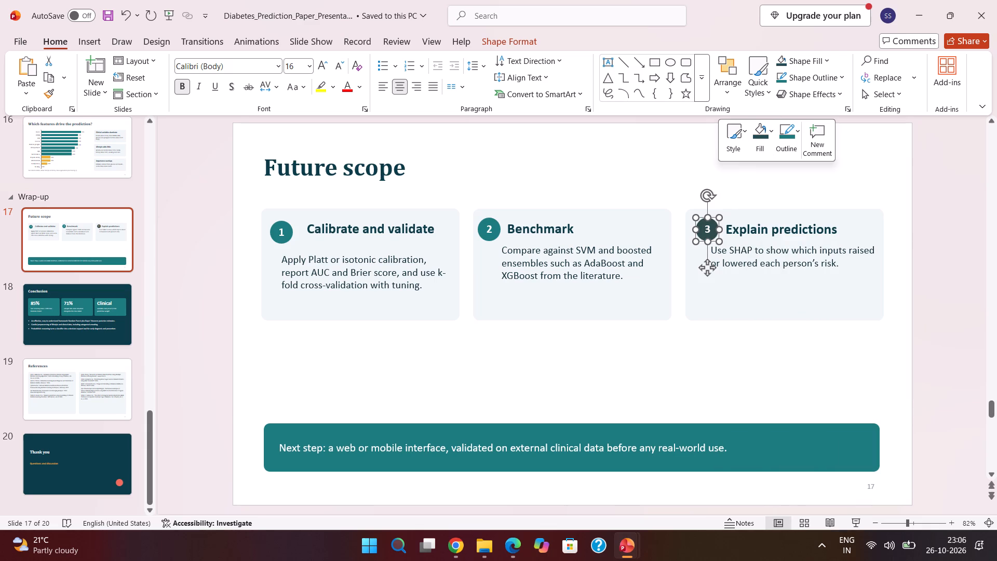
# Fill the number 2 and number 1 badges with the same dark slate-teal theme shade as badge 3.
pyautogui.click(495, 234)
pyautogui.rightClick(495, 234)
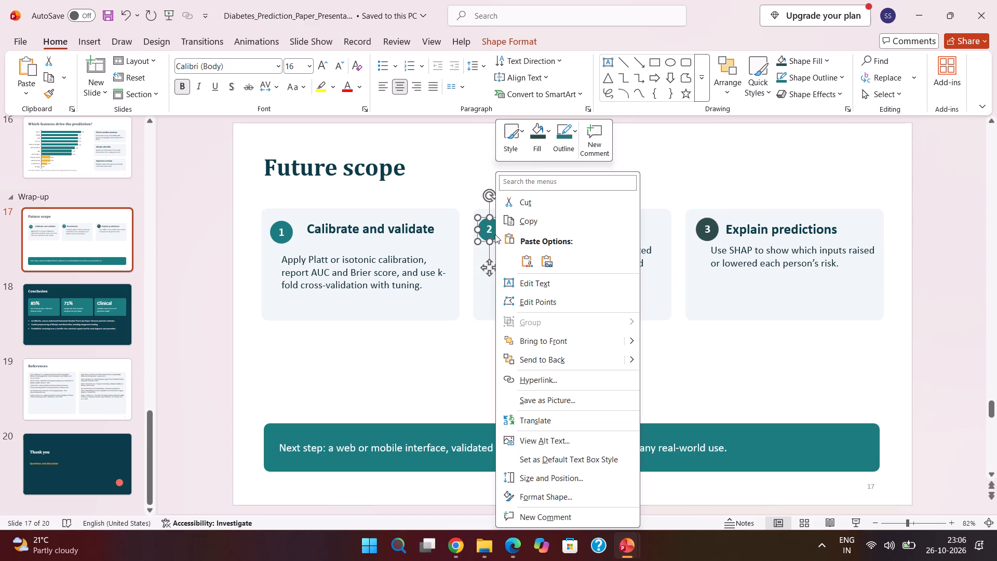
pyautogui.click(540, 139)
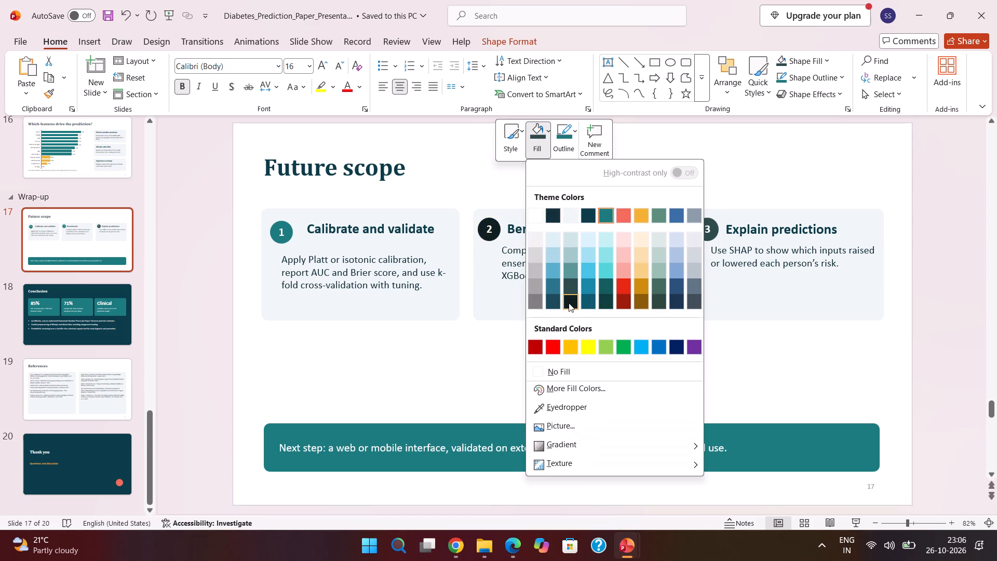
pyautogui.click(569, 288)
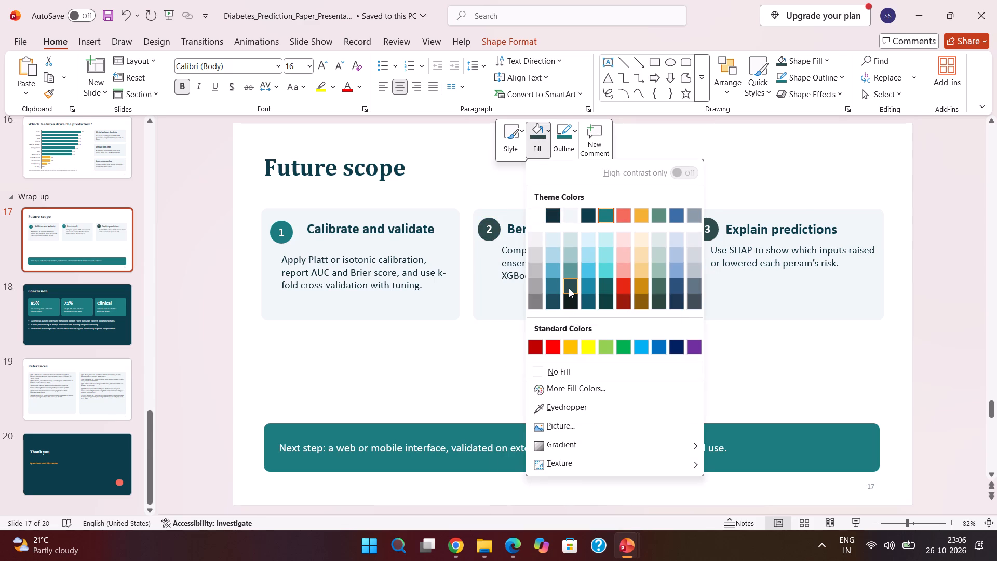
pyautogui.click(285, 233)
pyautogui.rightClick(285, 233)
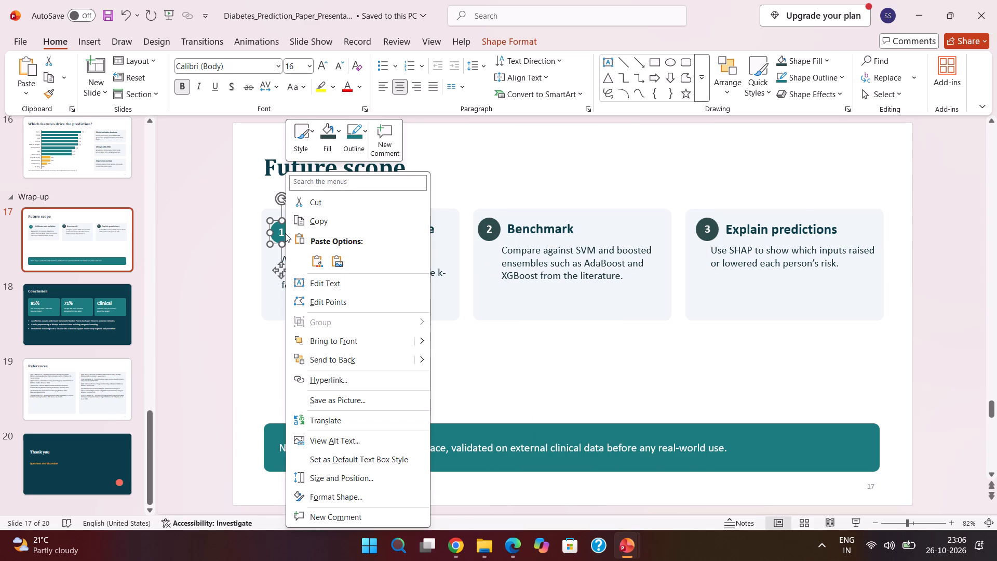
pyautogui.click(318, 143)
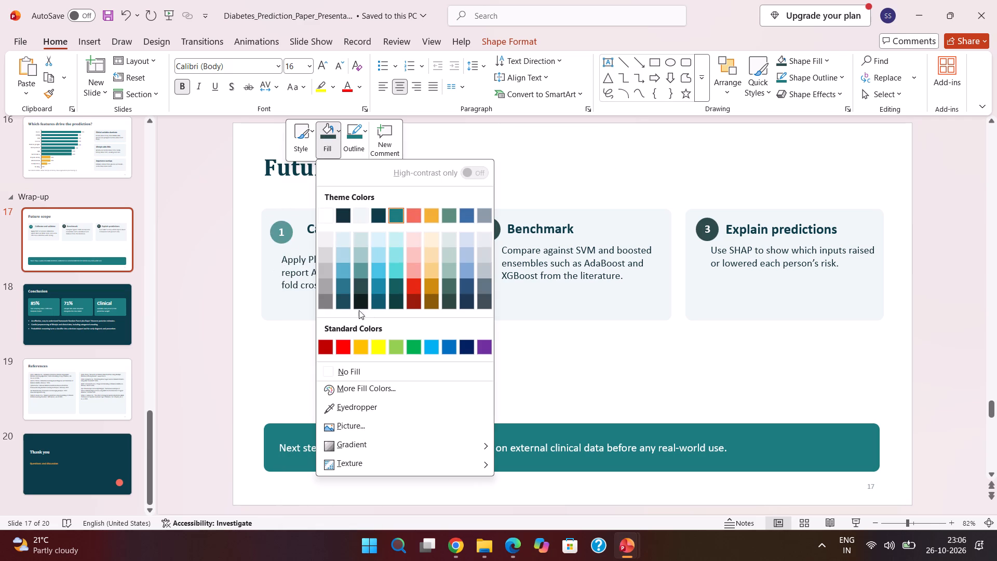
pyautogui.click(354, 290)
# Move the Next step text and its teal banner up closer beneath the three cards.
pyautogui.click(380, 441)
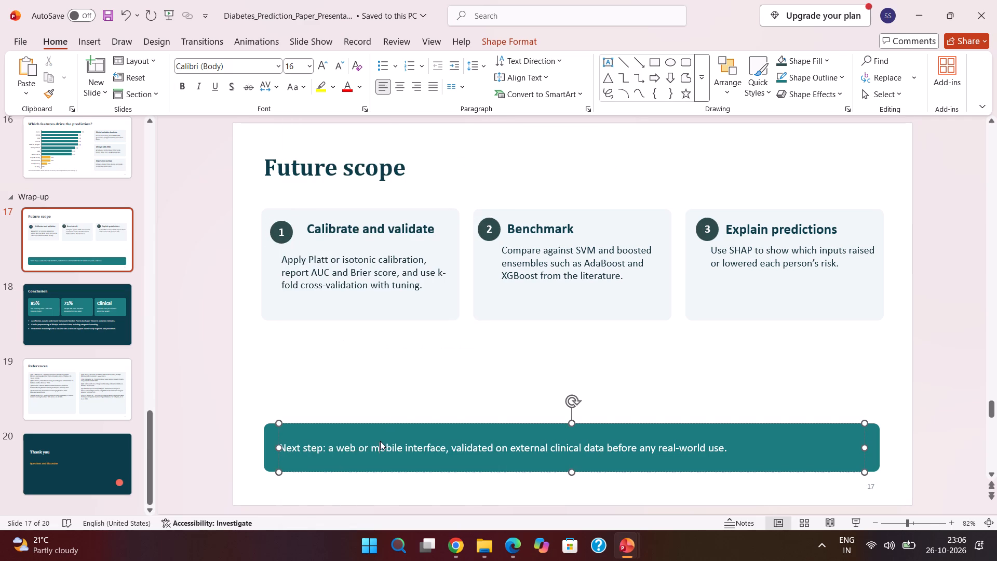
pyautogui.click(367, 424)
pyautogui.moveTo(367, 424); pyautogui.dragTo(363, 370)
pyautogui.click(356, 448)
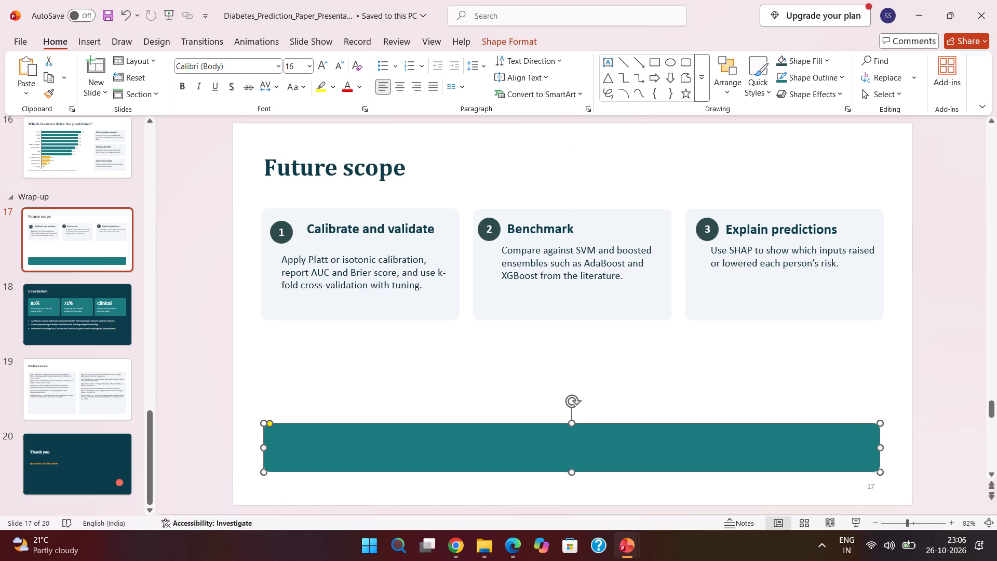
pyautogui.moveTo(356, 448); pyautogui.dragTo(352, 395)
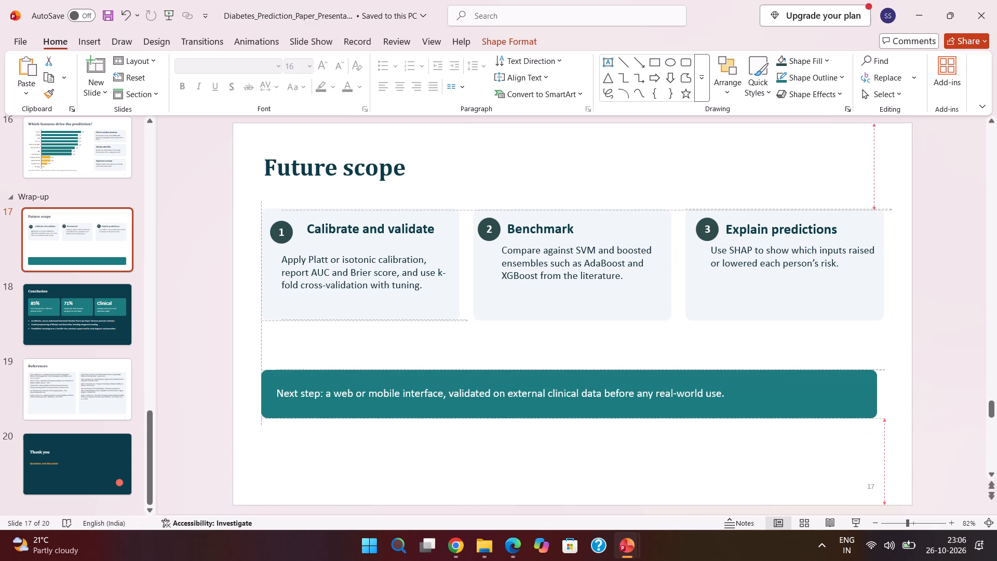
pyautogui.moveTo(352, 395); pyautogui.dragTo(351, 393)
pyautogui.click(325, 498)
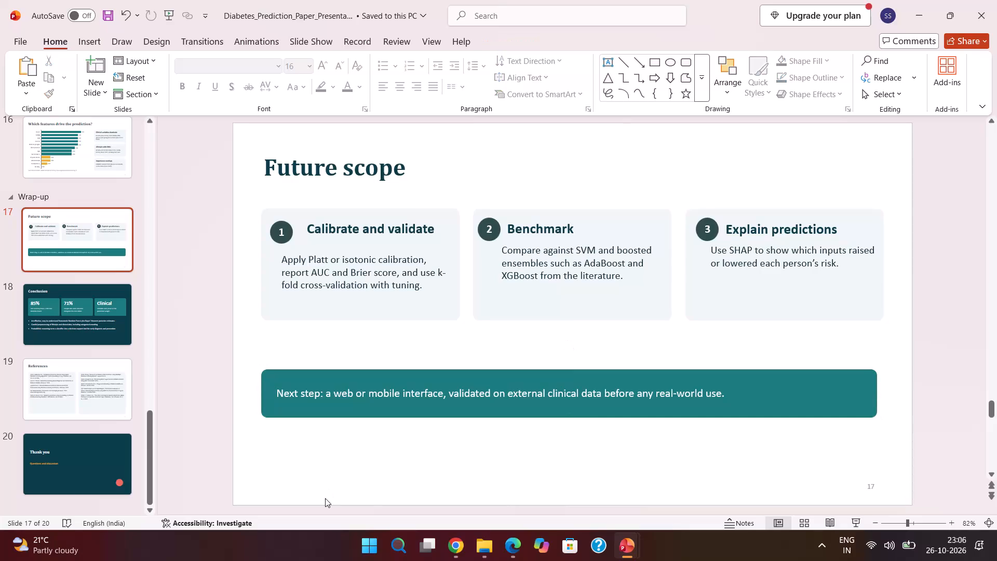
# Go to the Conclusion slide and save the presentation.
pyautogui.click(92, 332)
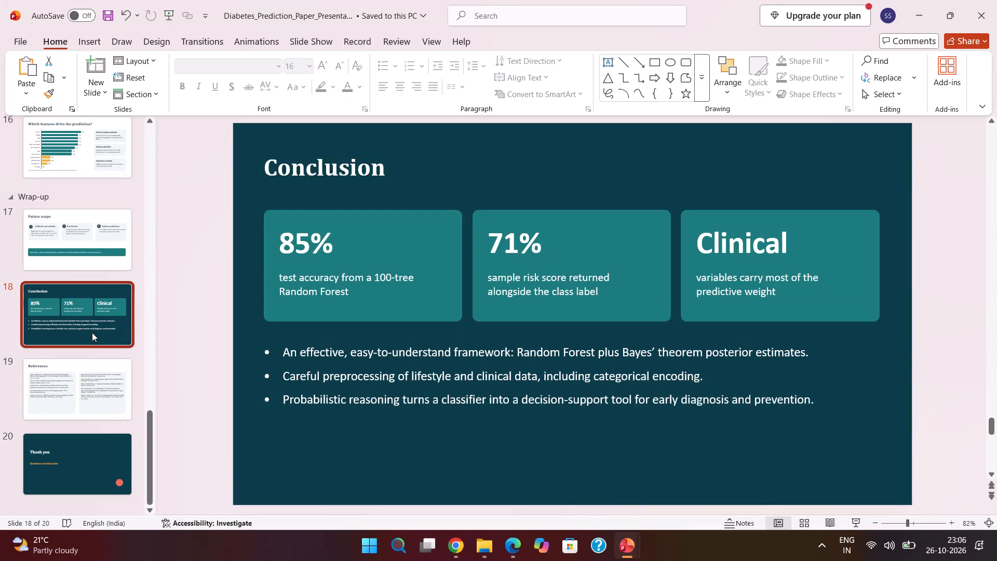
pyautogui.hotkey('ctrl', 's')
pyautogui.hotkey('ctrl', 's')
pyautogui.hotkey('ctrl', 's')
# Review the References and Conclusion slides, then the title, Problem statement and Introduction slides for layout and badge colours.
pyautogui.click(109, 416)
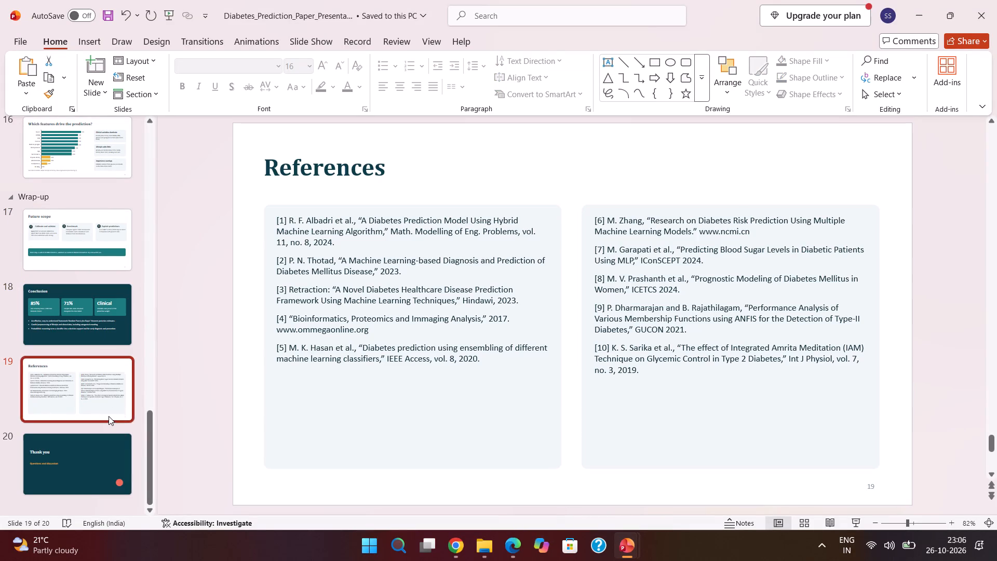
pyautogui.click(118, 304)
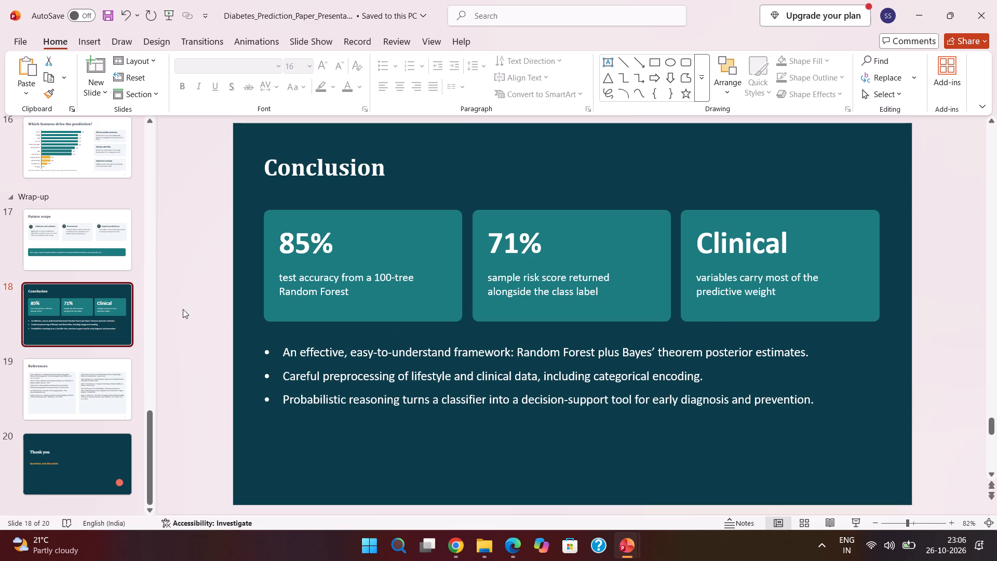
pyautogui.scroll(18, 183, 309)
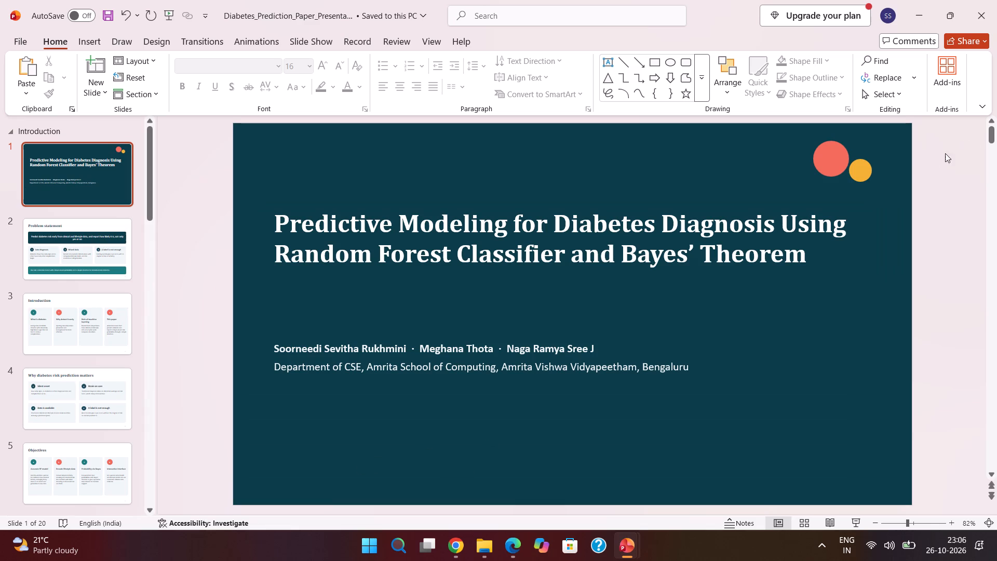
pyautogui.click(76, 257)
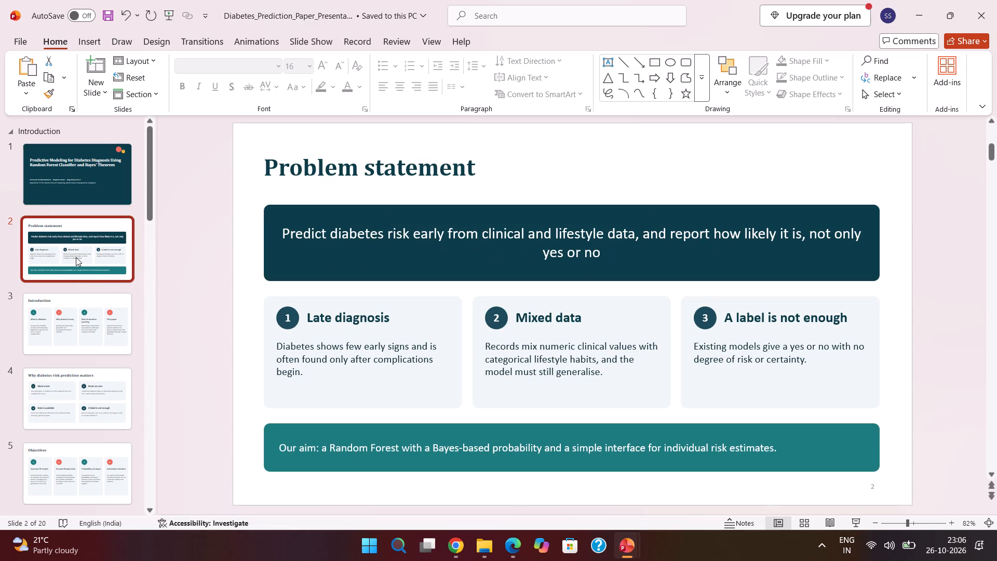
pyautogui.click(80, 324)
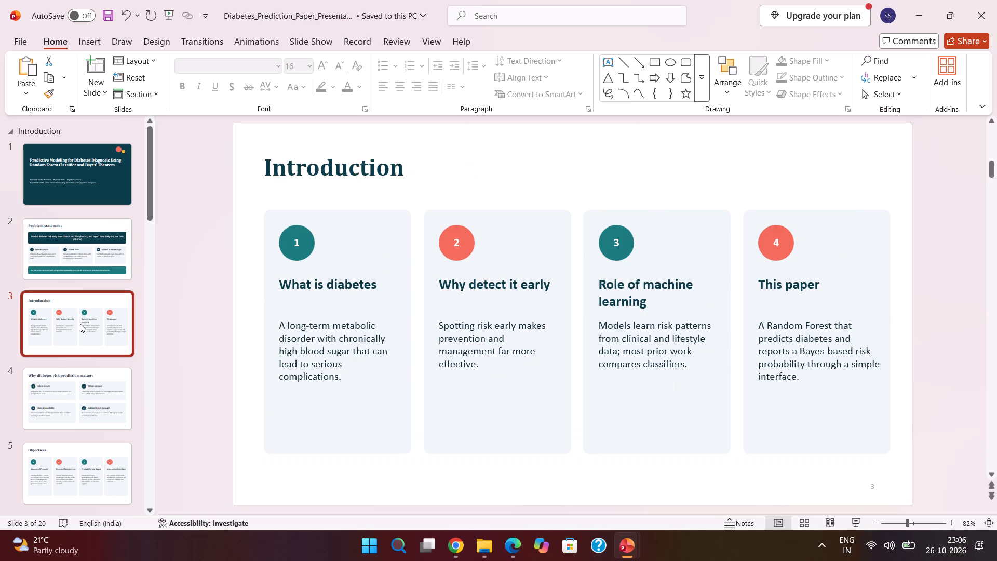
# Review the Why diabetes risk prediction matters, Literature review: core ML studies and Objectives slides for layout and badge colours.
pyautogui.click(89, 400)
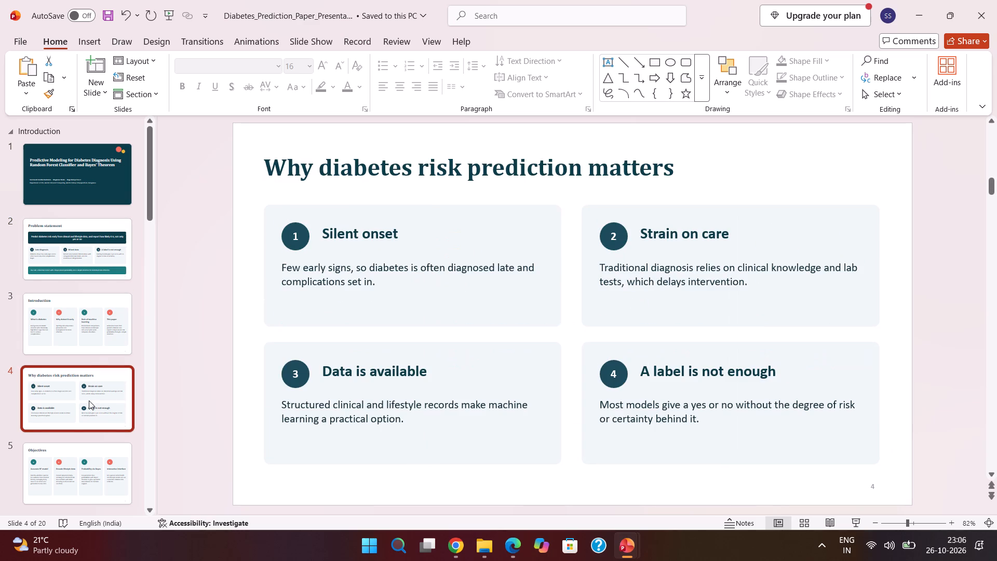
pyautogui.scroll(-2, 89, 400)
pyautogui.click(82, 350)
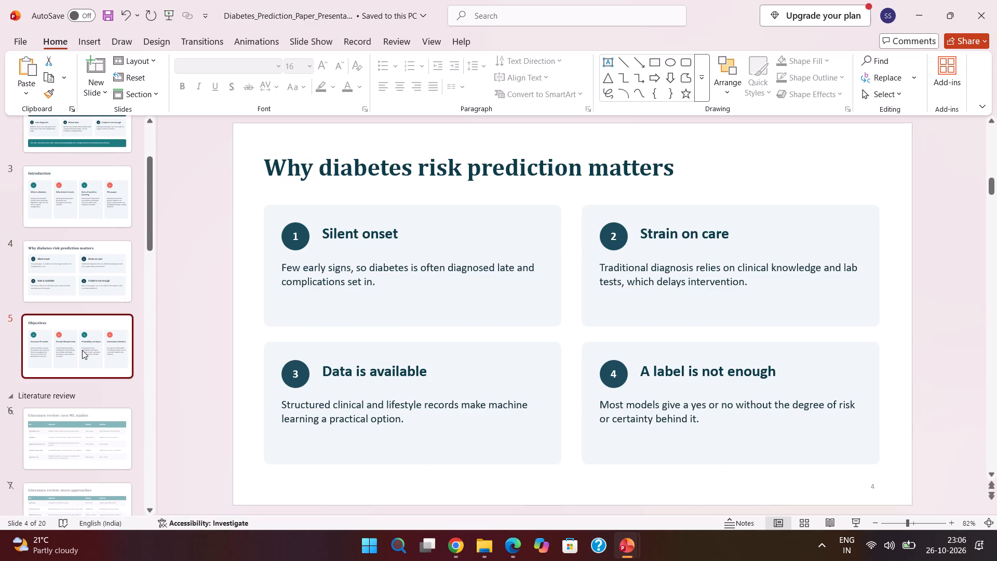
pyautogui.scroll(-1, 82, 350)
pyautogui.click(73, 394)
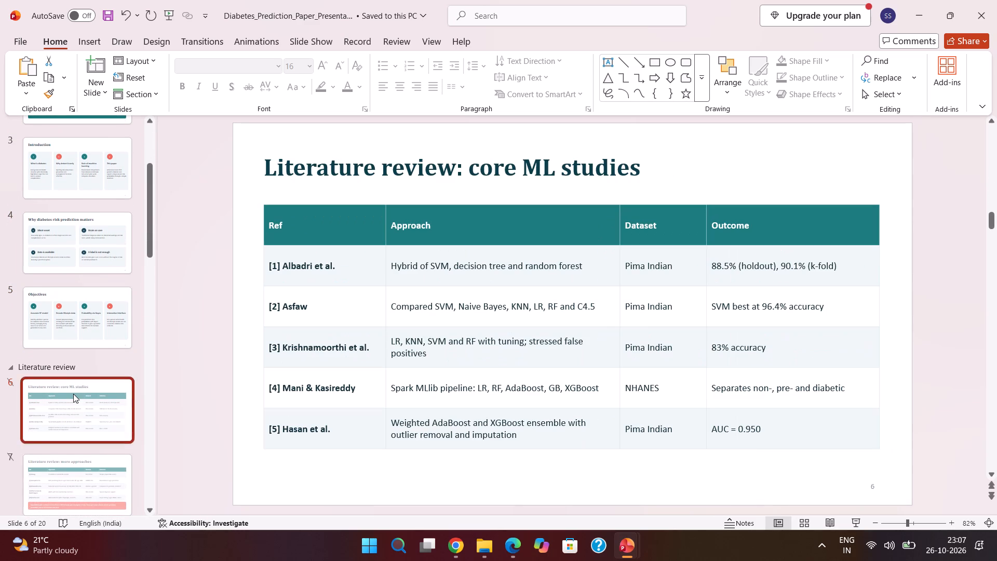
pyautogui.scroll(-1, 73, 394)
pyautogui.click(86, 305)
pyautogui.scroll(-1, 86, 305)
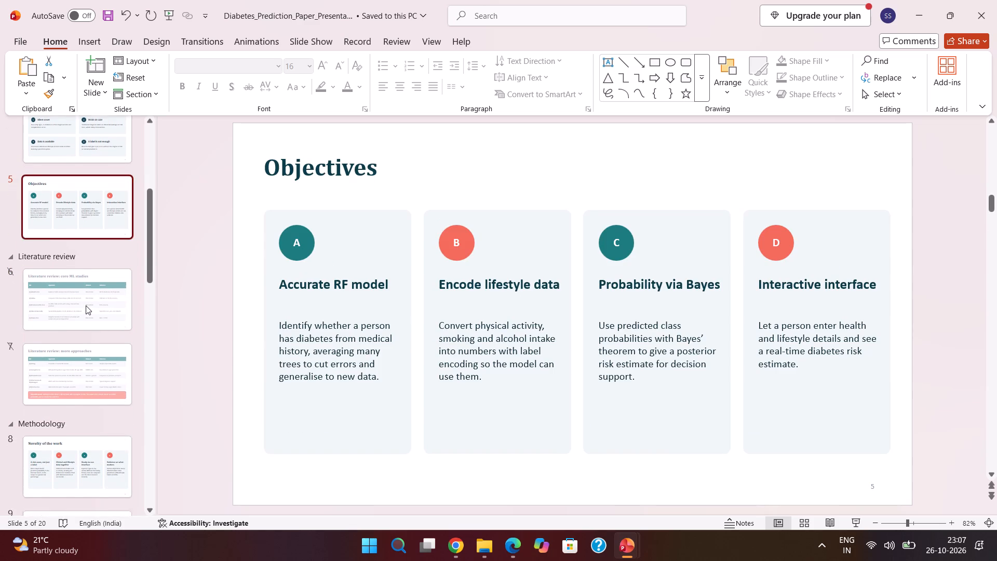
pyautogui.scroll(-1, 86, 305)
# Save the diabetes prediction presentation.
pyautogui.hotkey('ctrl', 's')
pyautogui.hotkey('ctrl', 's')
pyautogui.hotkey('ctrl', 's')
pyautogui.hotkey('ctrl', 's')
pyautogui.hotkey('ctrl', 's')
pyautogui.hotkey('ctrl', 's')
pyautogui.hotkey('ctrl', 's')
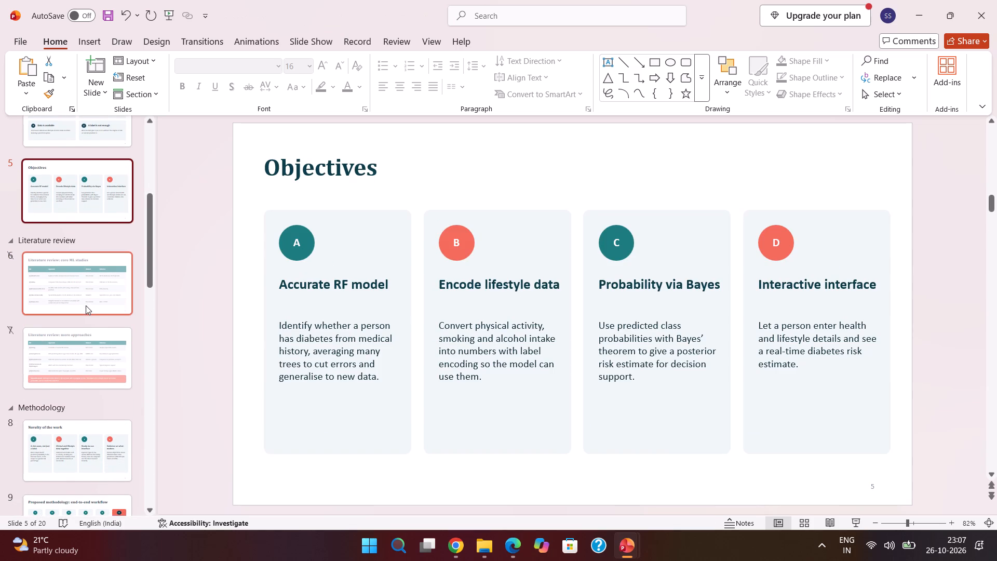
# Close the Protected View copy named Diabetes_Prediction_Paper_Presentation future slide and return to the editable deck in PowerPoint.
pyautogui.hscroll(7, 86, 305)
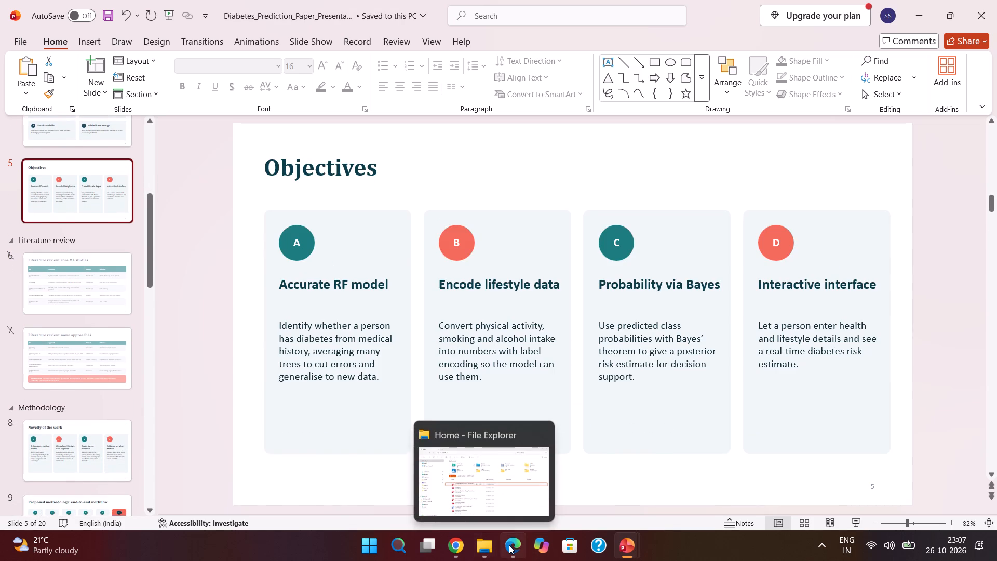
pyautogui.click(509, 545)
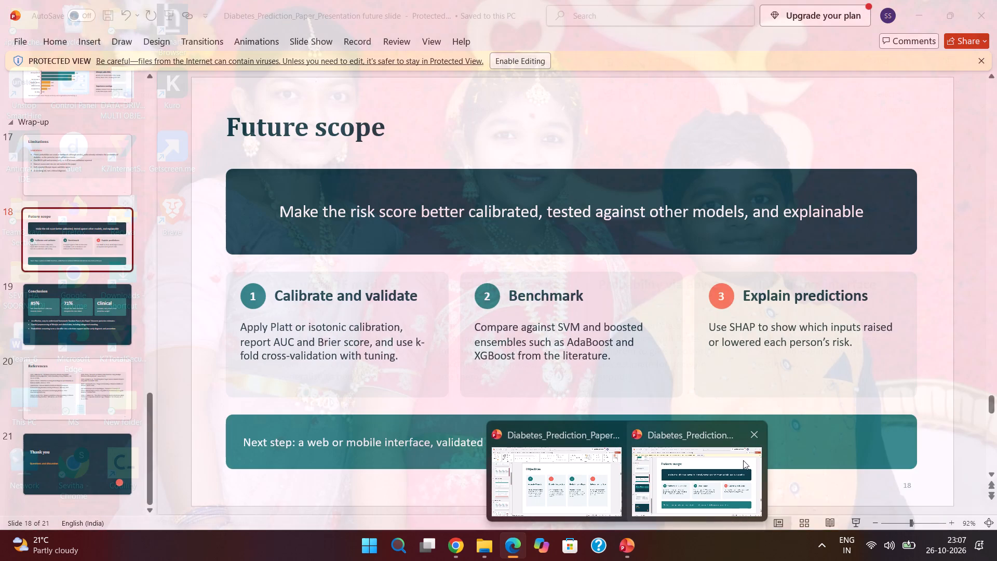
pyautogui.click(745, 440)
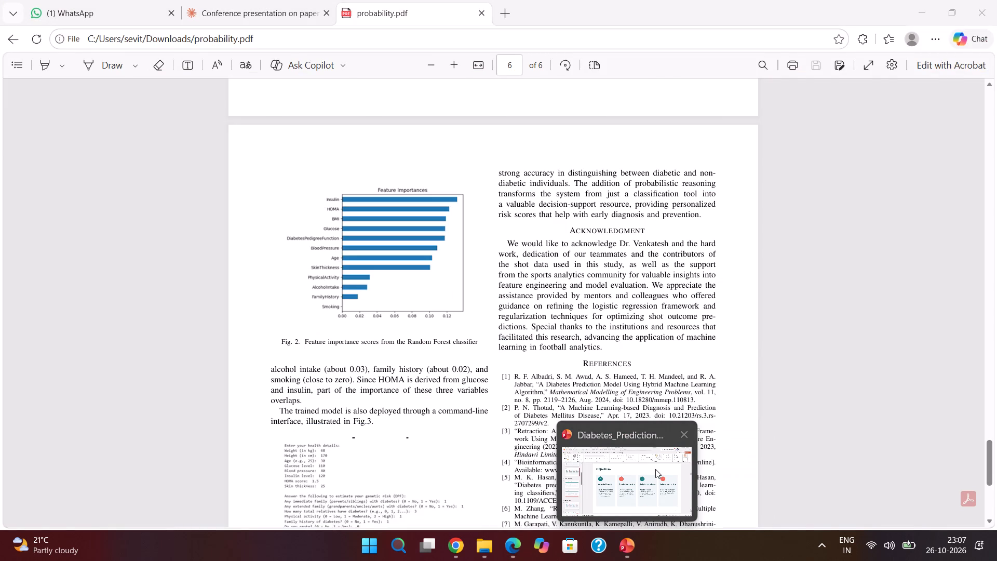
pyautogui.click(655, 469)
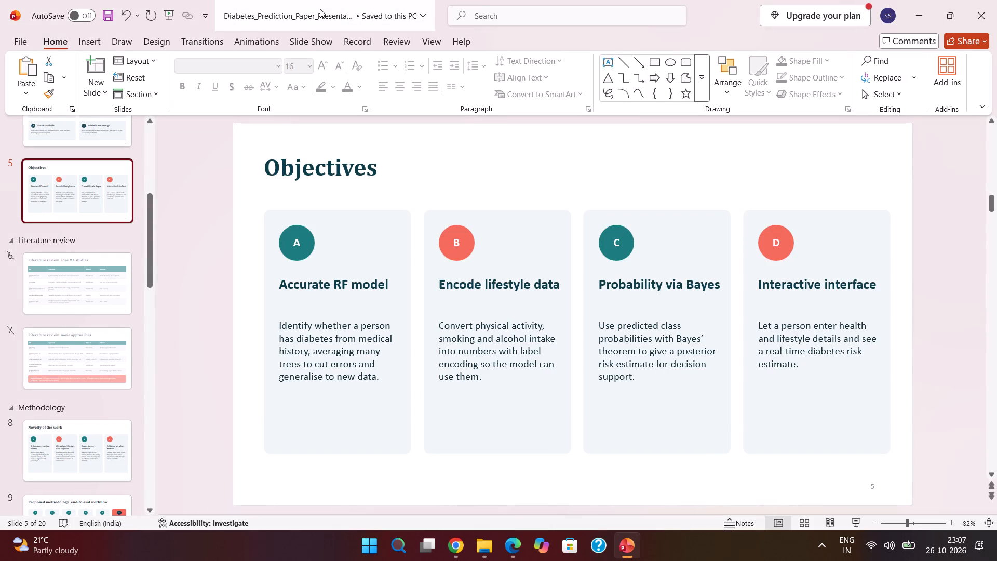
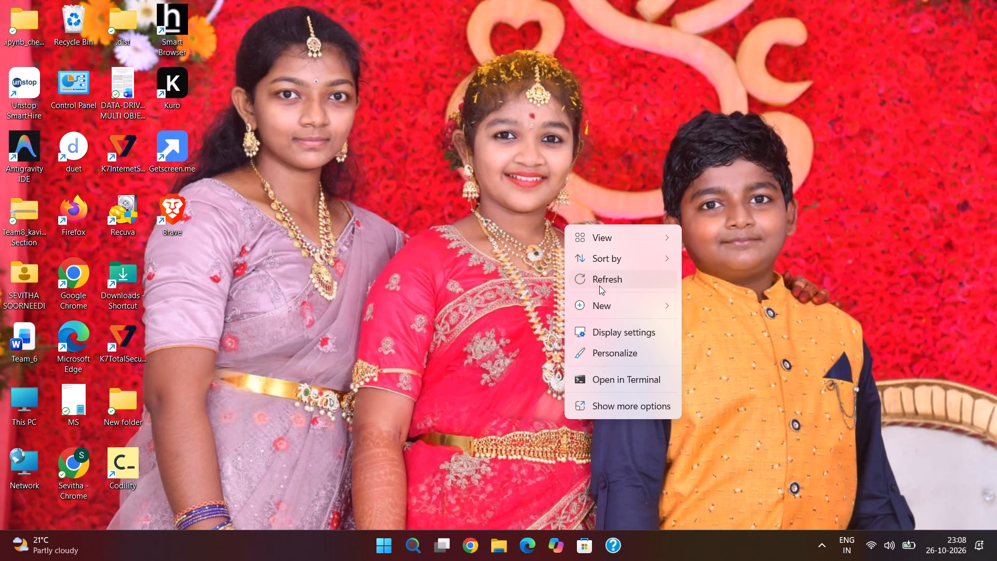
# Refresh the Windows desktop twice.
pyautogui.click(599, 286)
pyautogui.rightClick(599, 286)
pyautogui.click(620, 335)
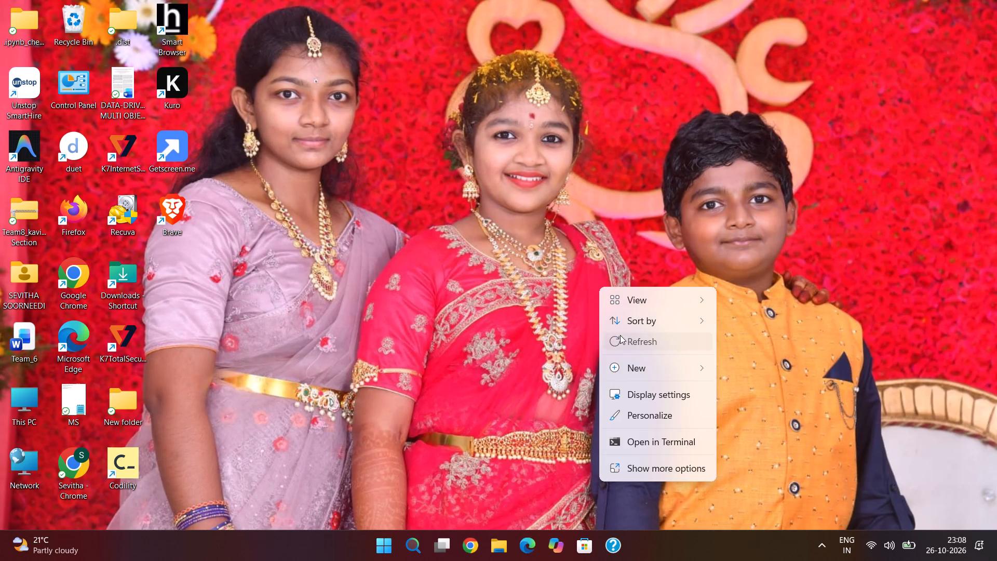
# Open the Shut Down Windows dialog from the desktop.
pyautogui.hotkey('alt', 'F4')
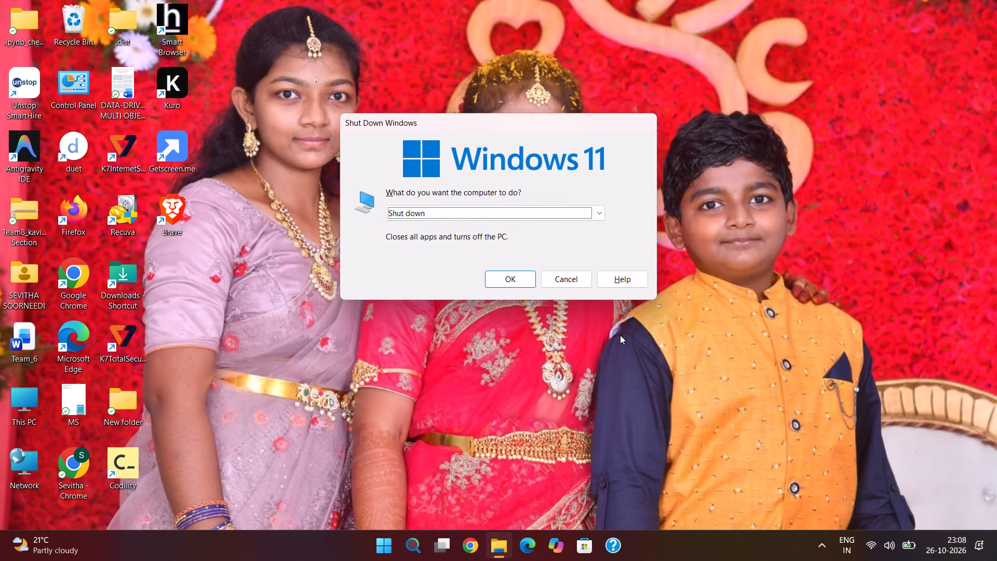